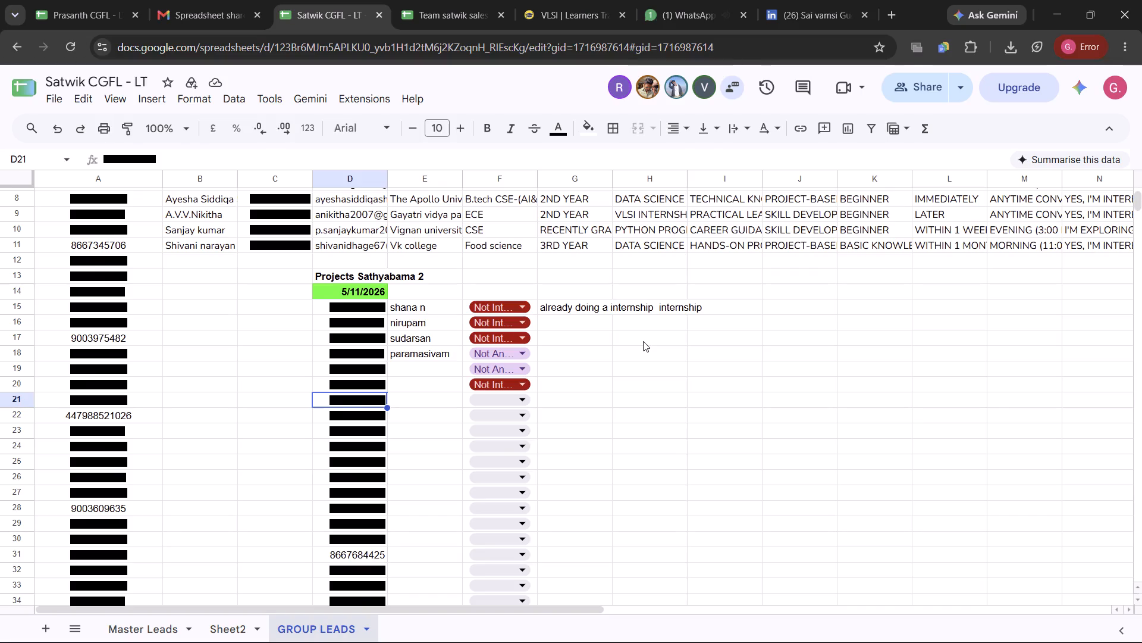
Select the phone number cell in row 18 of the Projects Sathyabama 2 lead list.
left_click(371, 354)
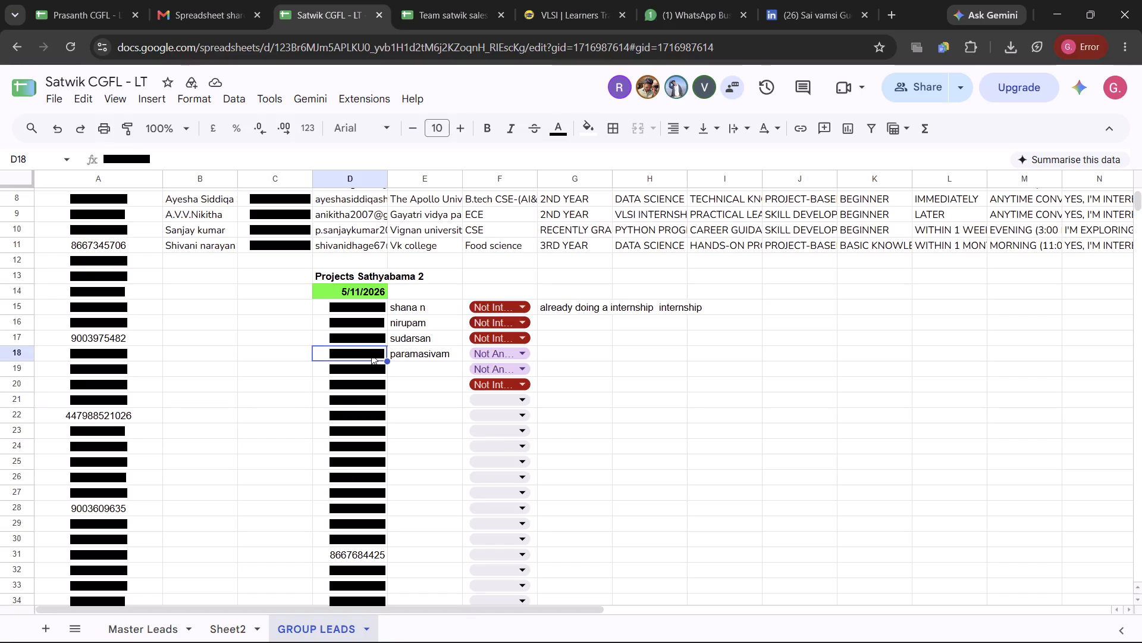
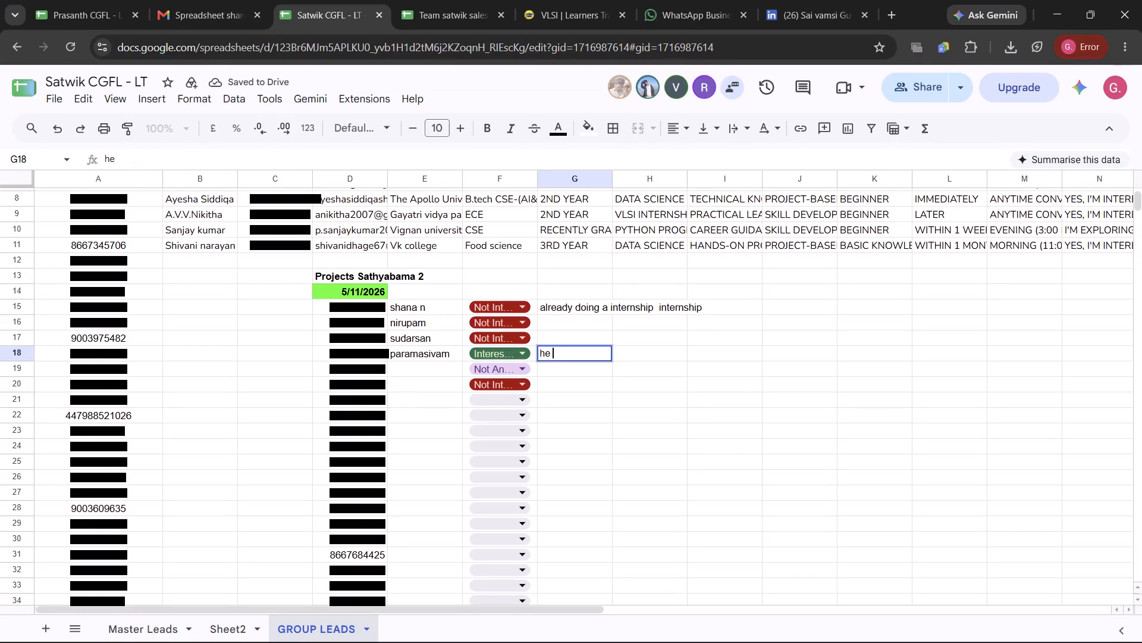
Complete the remark in cell G18, beside the interested Projects Sathyabama 2 lead, as "he will tell by evening".
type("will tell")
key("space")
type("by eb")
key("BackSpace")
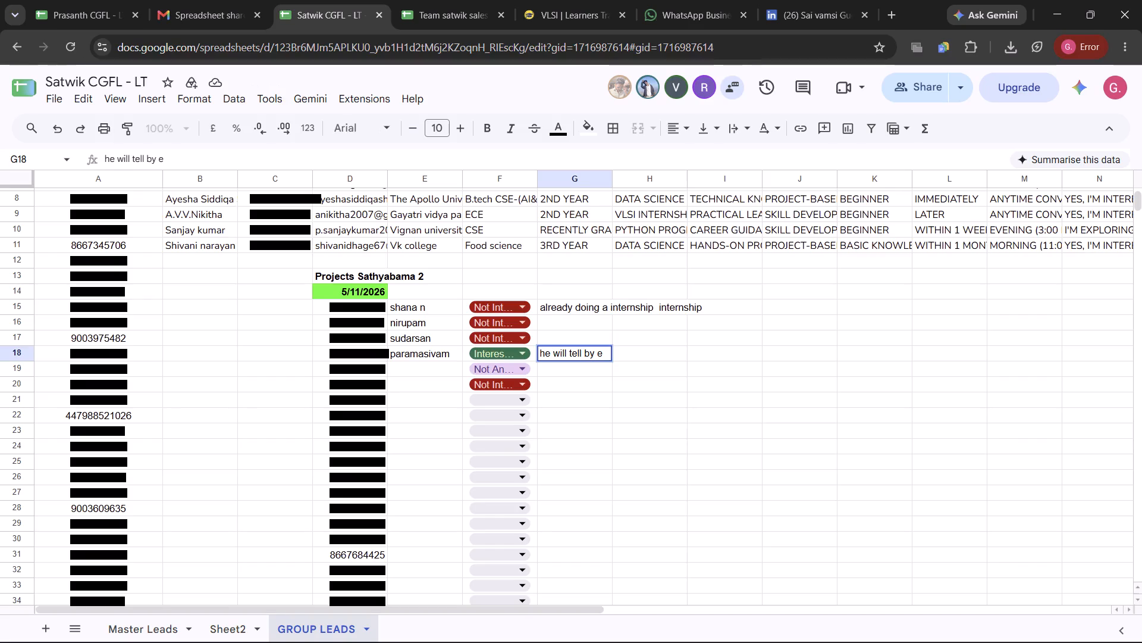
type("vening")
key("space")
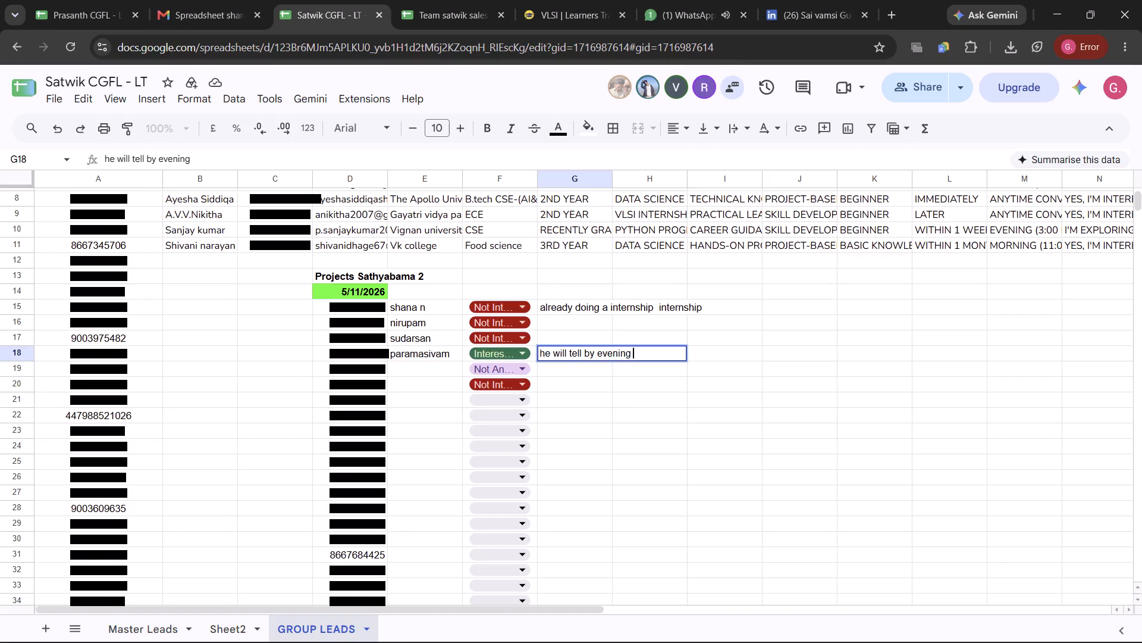
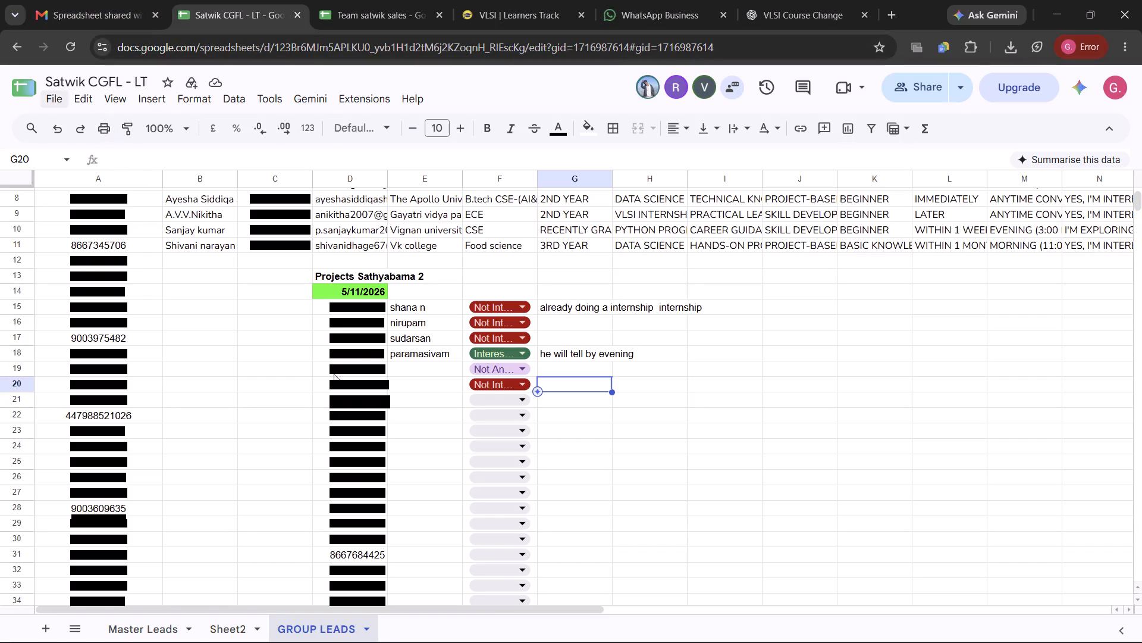
left_click(409, 387)
double_click(409, 387)
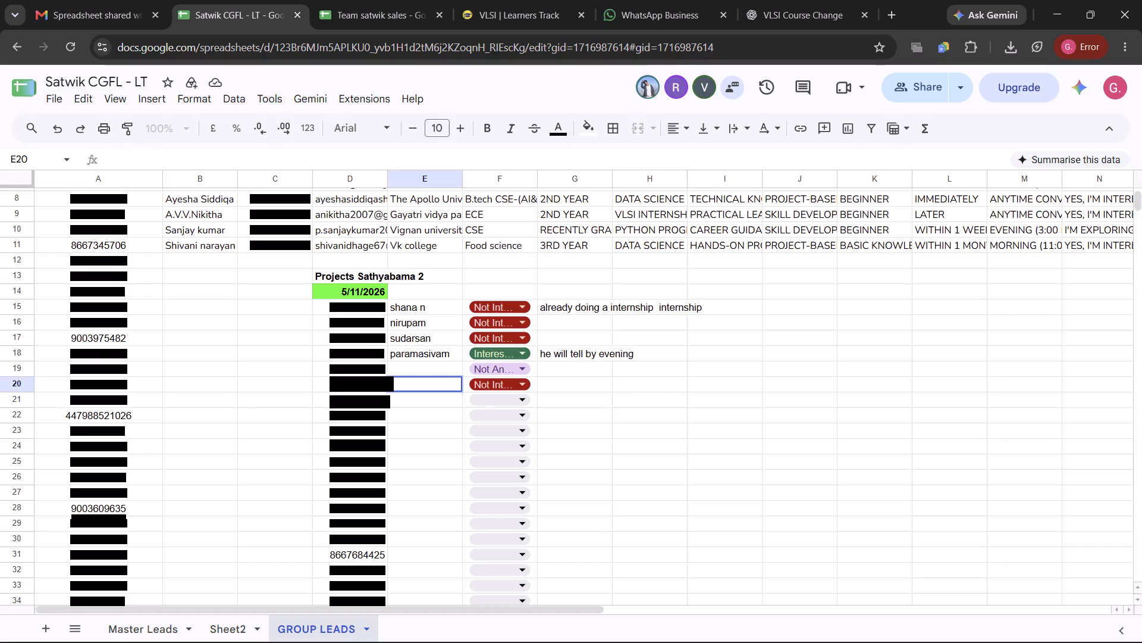
type("hemanth")
key("Right")
key("Right")
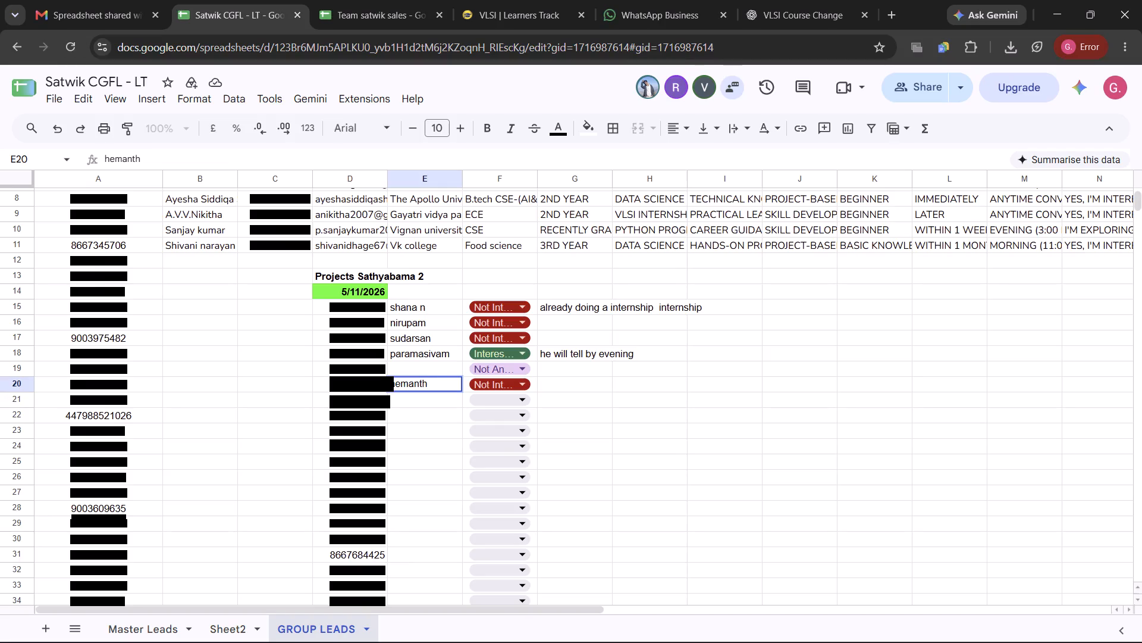
key("Return")
key("Up")
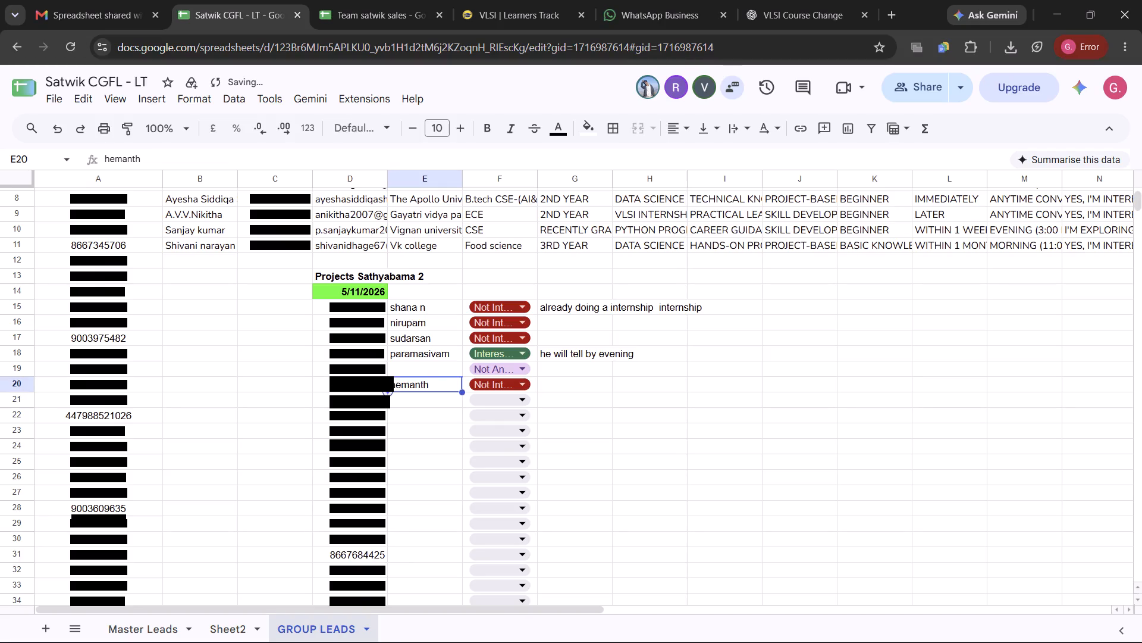
key("Right")
key("Right")
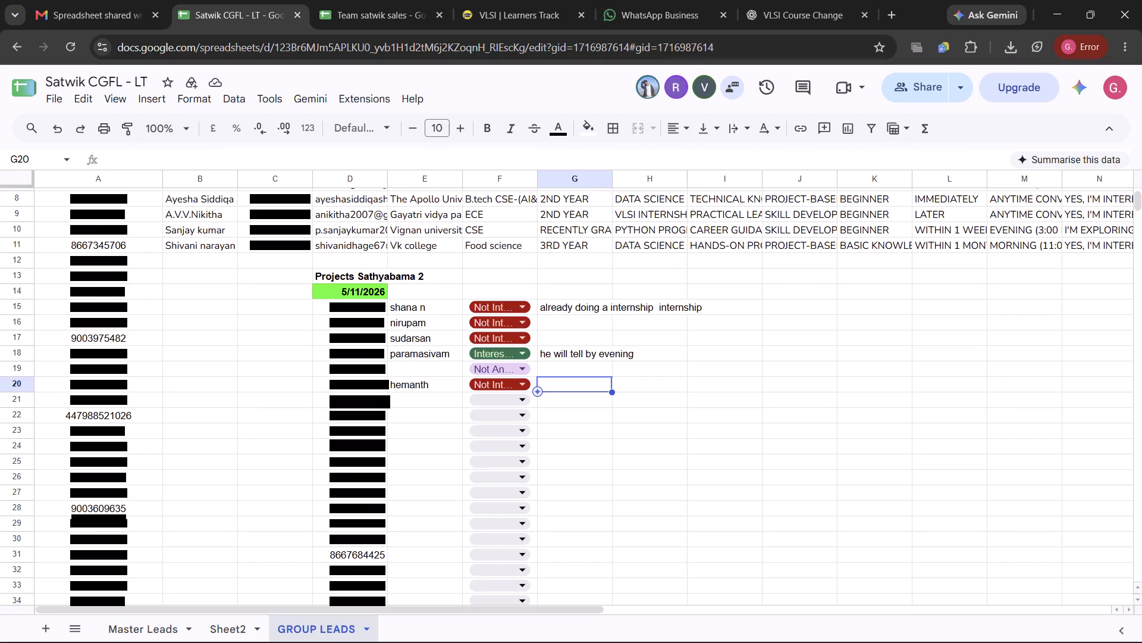
Move the lead name hemanth from row 20 down to row 21, leaving the row 20 name cell empty.
left_click(419, 392)
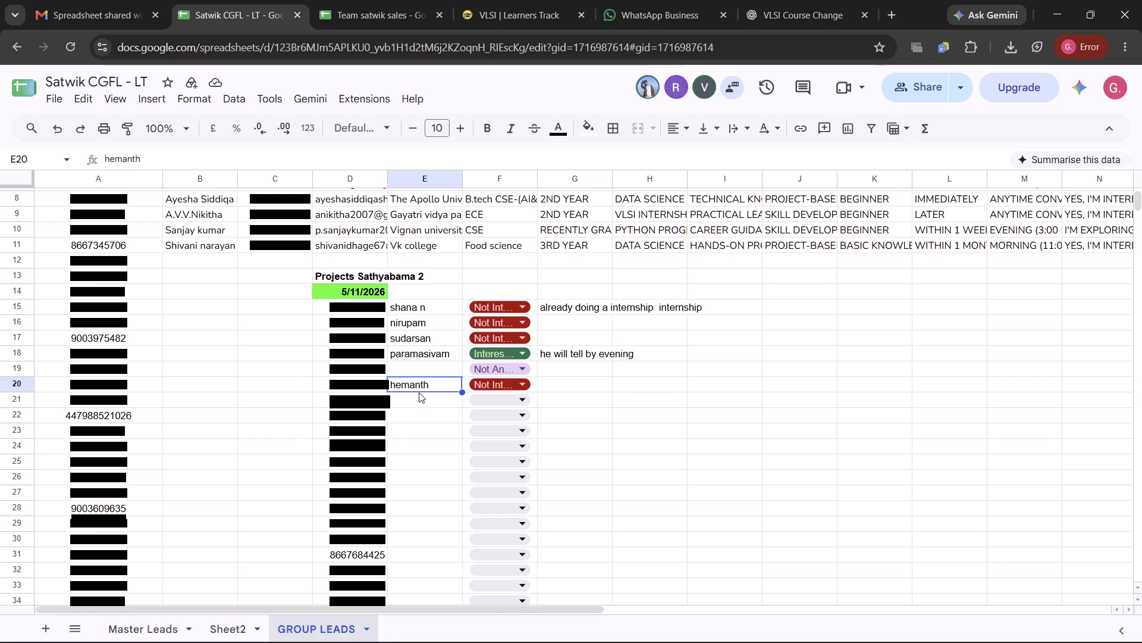
key("ctrl+c")
key("Return")
key("Return")
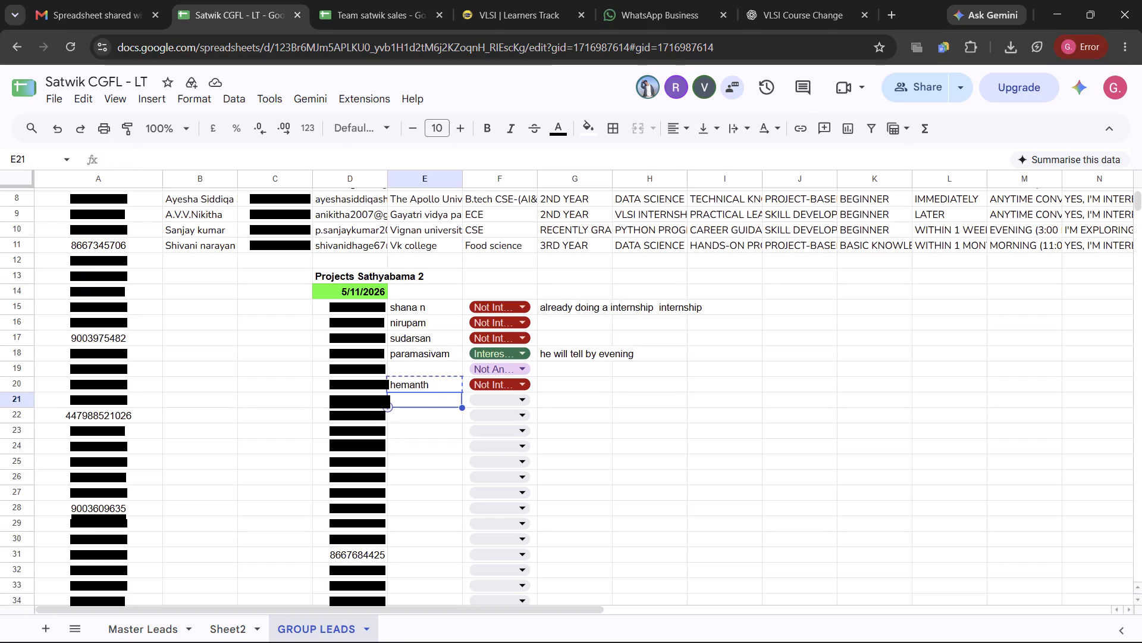
key("ctrl+v")
key("Up")
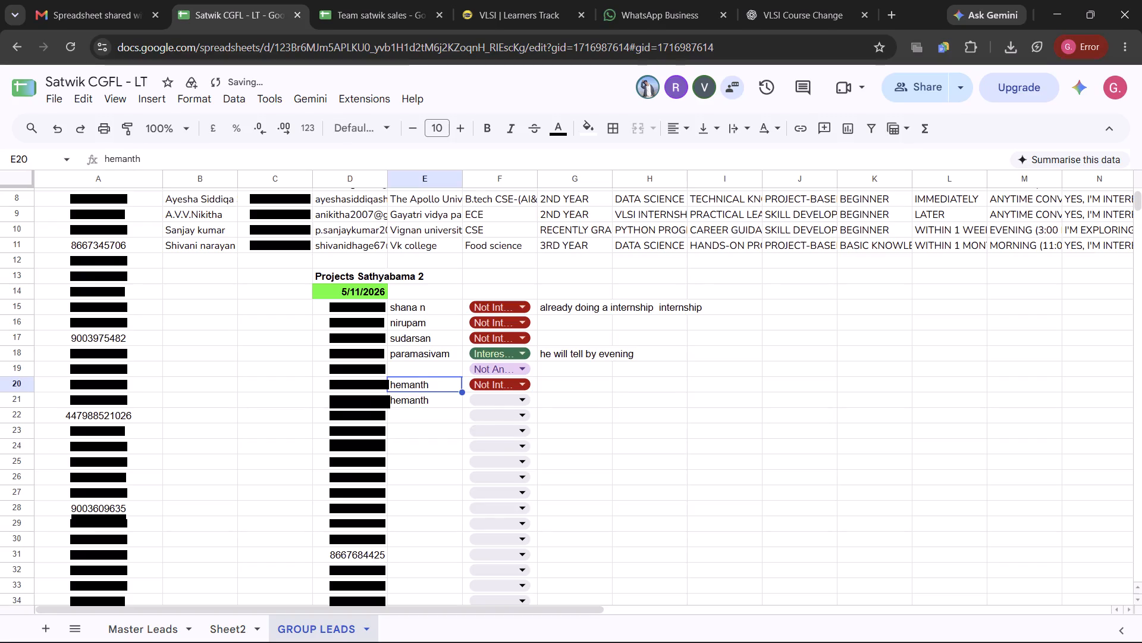
key("BackSpace")
Change the row 20 lead's call status to Not Answering.
key("Right")
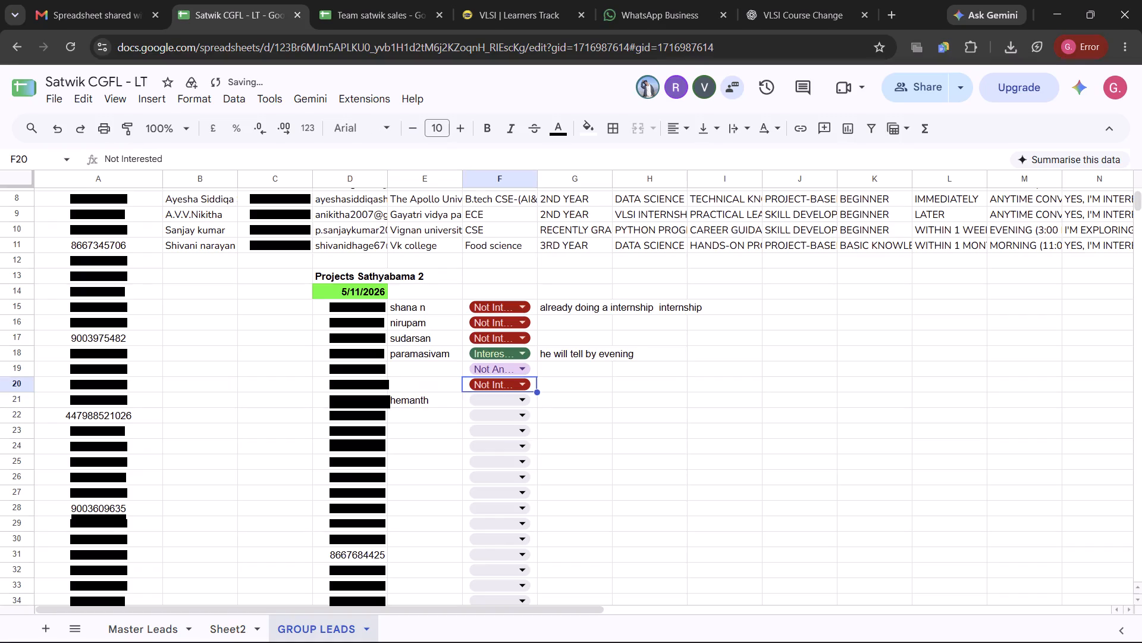
key("space")
key("Down")
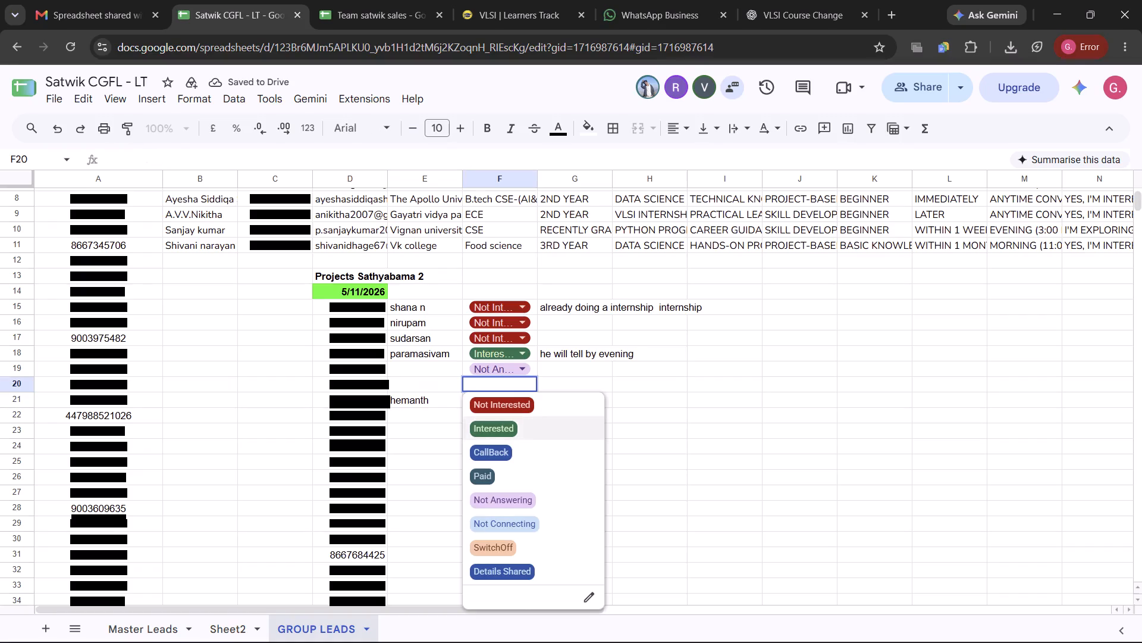
key("Down")
key("Down")
key("Down")
key("Down")
key("Up")
key("space")
key("Return")
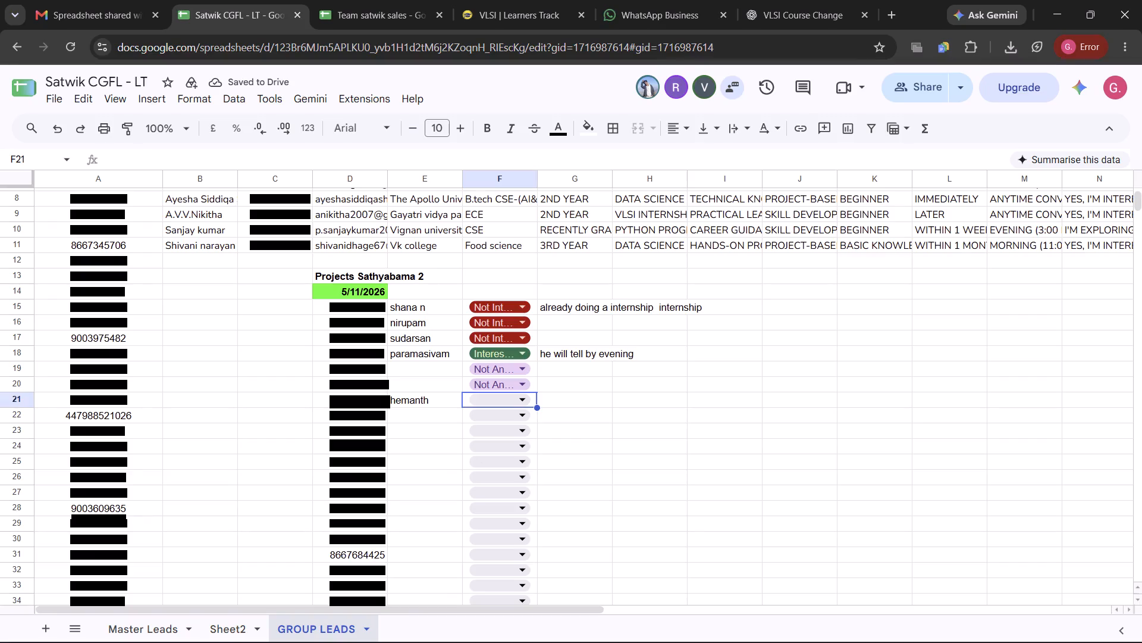
Set the call status of hemanth in row 21 to Not Answering.
key("space")
key("Down")
key("Down")
key("Down")
key("Down")
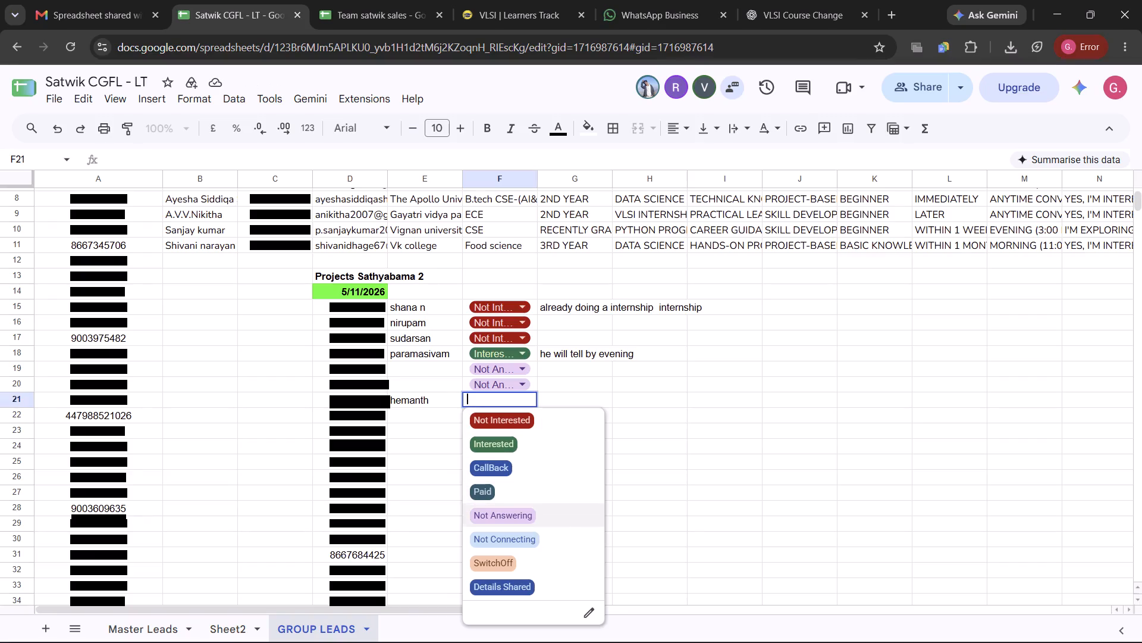
key("Return")
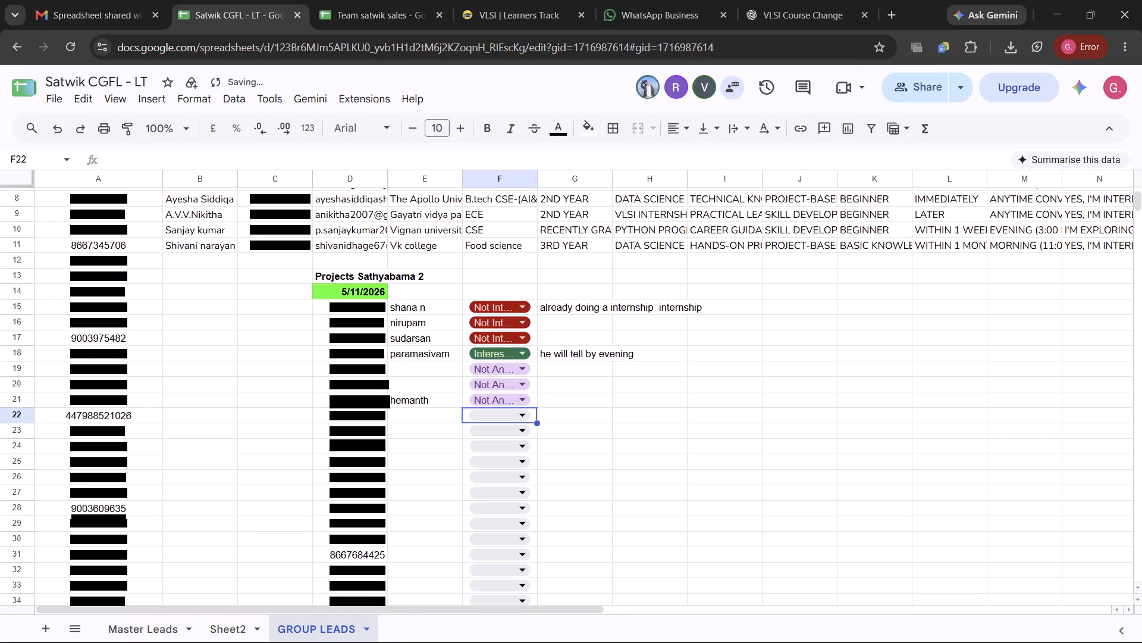
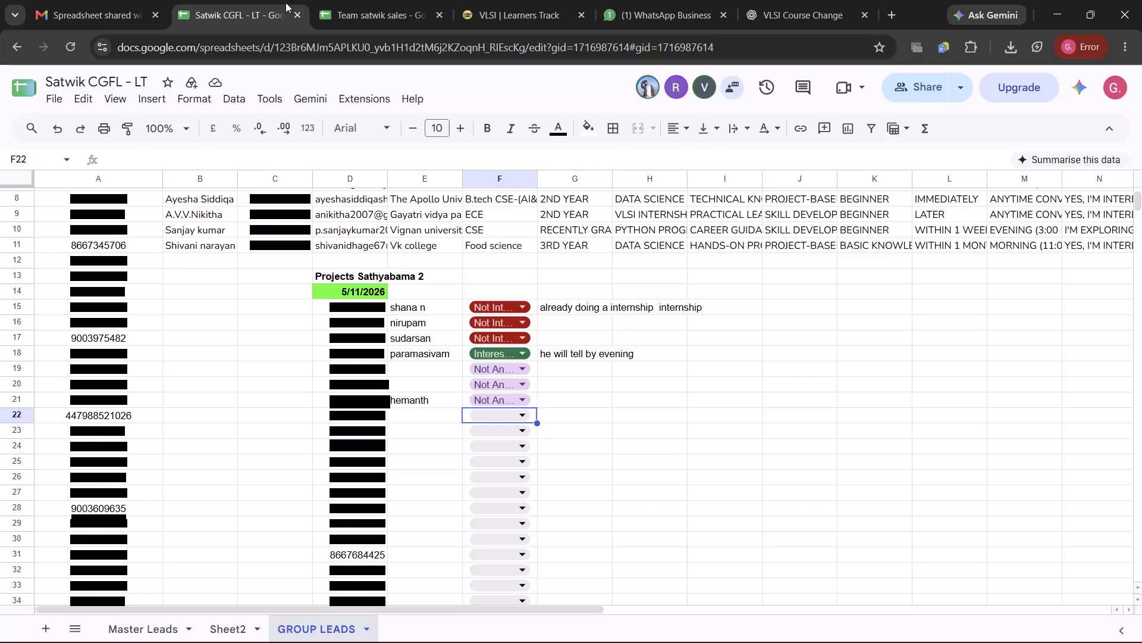
Set the row 22 lead's call status to CallBack in the Projects Sathyabama 2 list.
key("space")
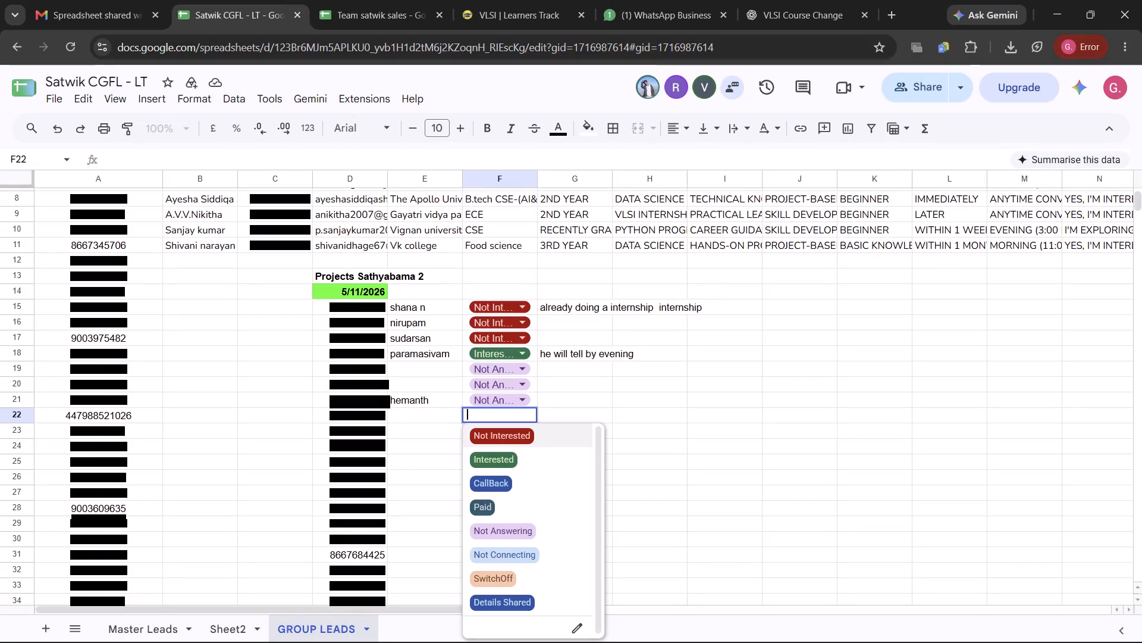
key("Down")
key("Down")
key("space")
key("Return")
Enter the remark "after 6 pm" beside the call status of the row 22 lead.
key("Up")
key("Right")
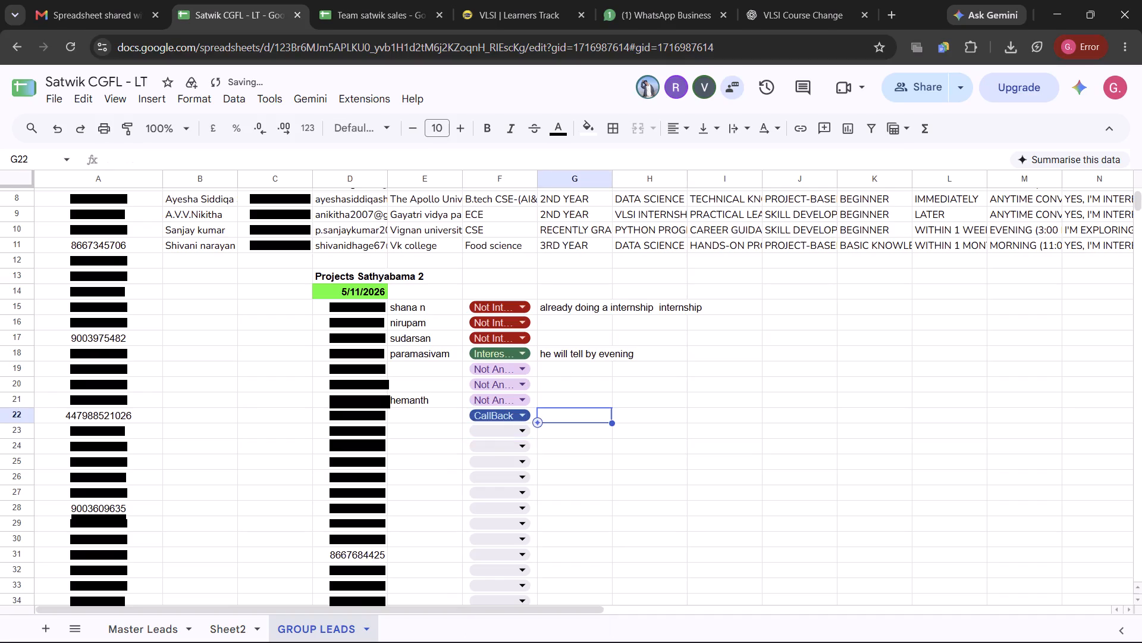
type("after 6 pm")
key("space")
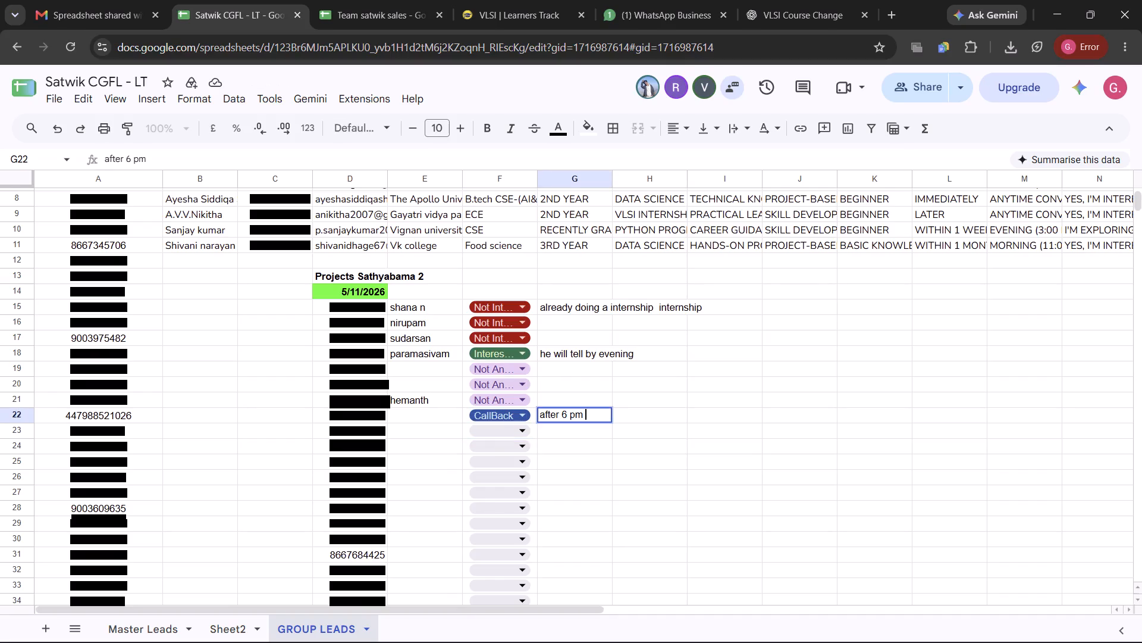
key("Return")
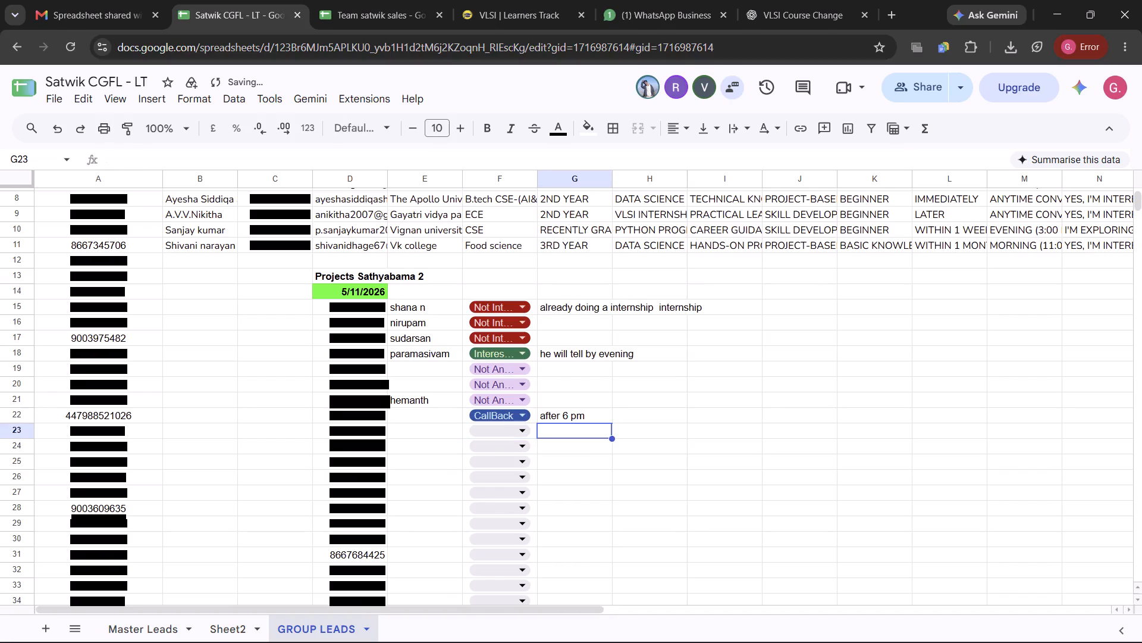
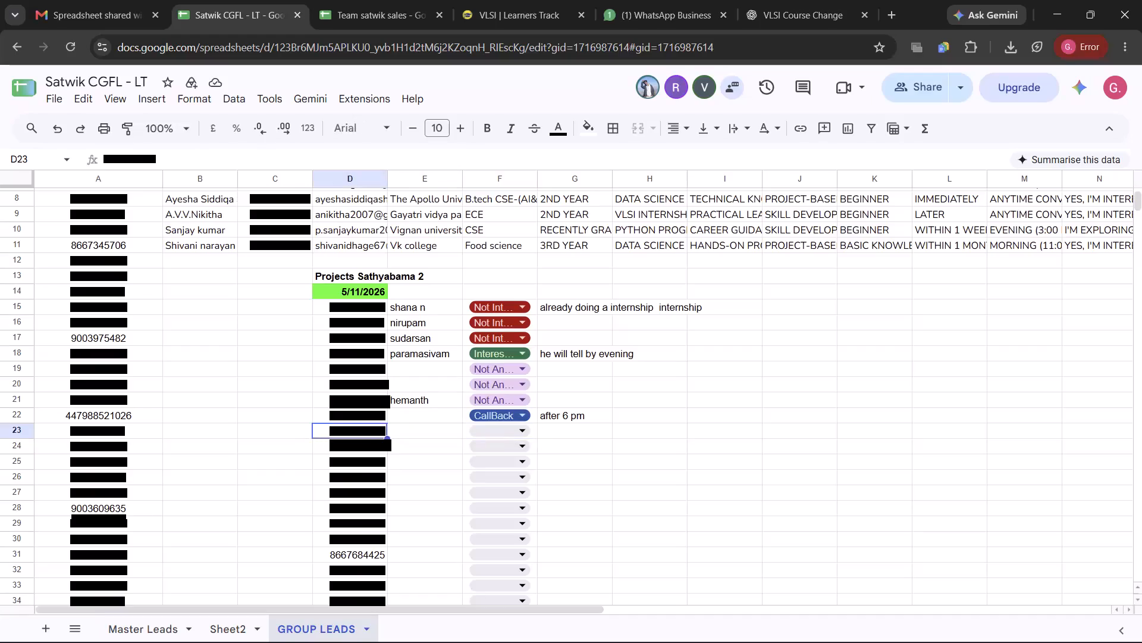
Enter the name "varshini" beside the row 23 phone number in the Projects Sathyabama 2 list.
key("Right")
type("varshini")
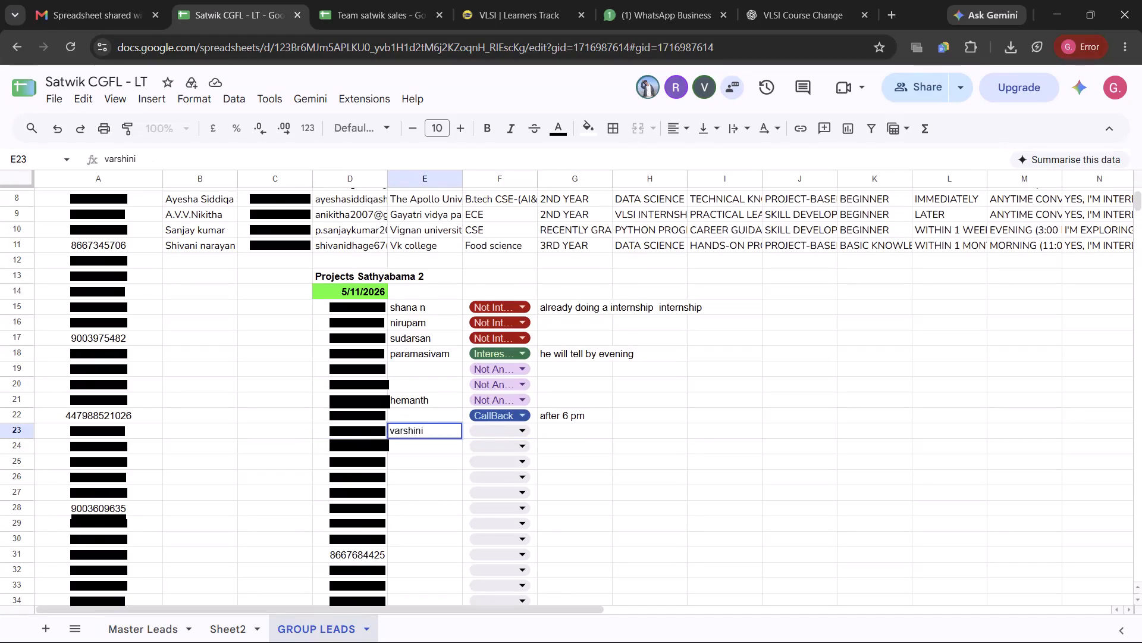
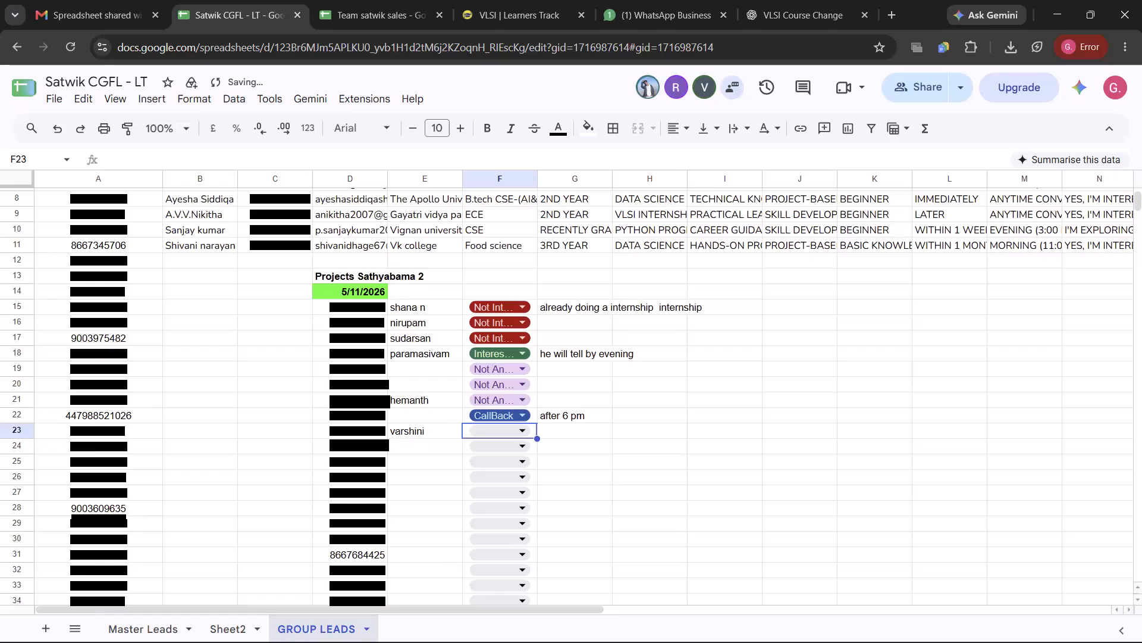
Set the call status in row 23, for varshini, to the "Not An..." option used in rows 19 to 21.
key("space")
key("Down")
key("Down")
key("Down")
key("Down")
key("Return")
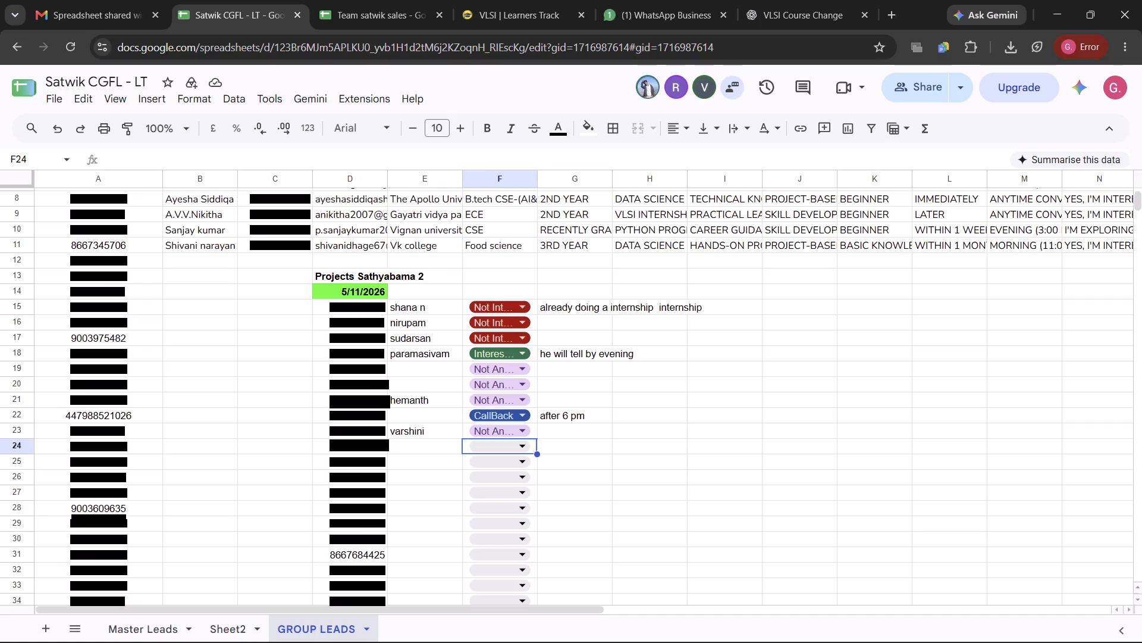
Enter the name "sravani" beside the row 24 phone number in the Projects Sathyabama 2 list.
key("Left")
type("sravani")
key("space")
key("Return")
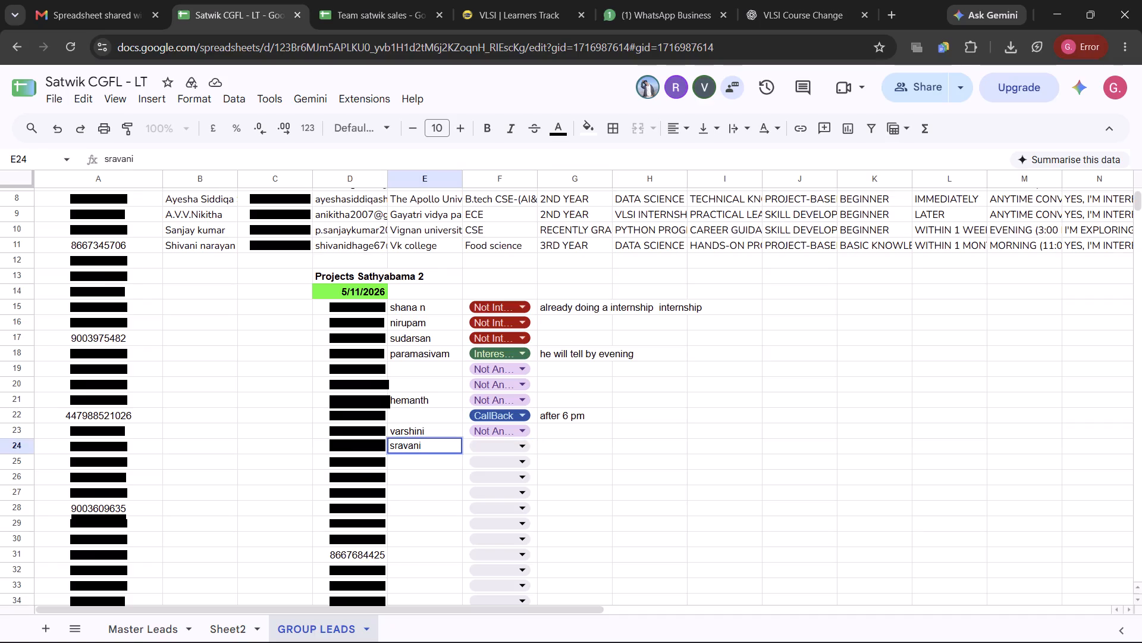
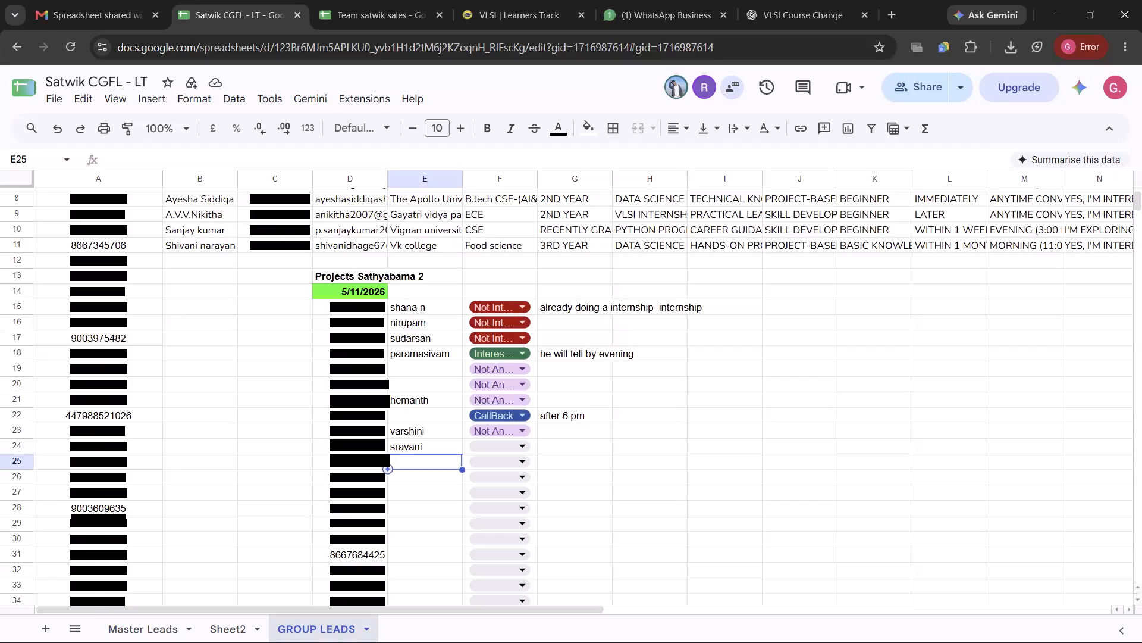
Set the call status in row 24, for sravani, to Not Interested.
key("Up")
key("Up")
key("Right")
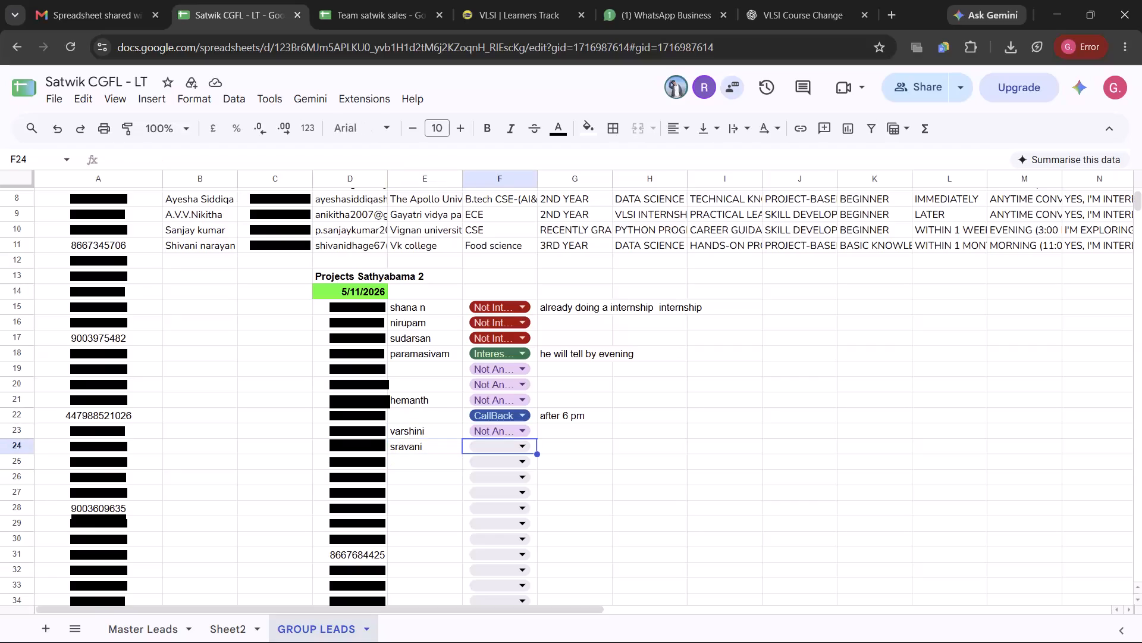
key("Down")
key("space")
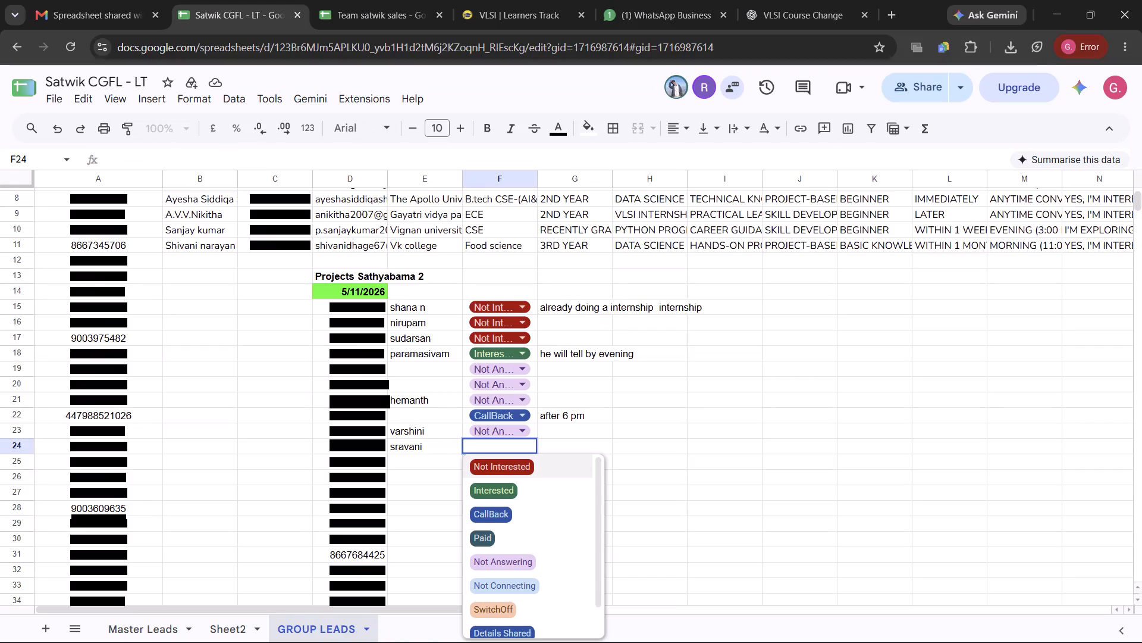
key("Return")
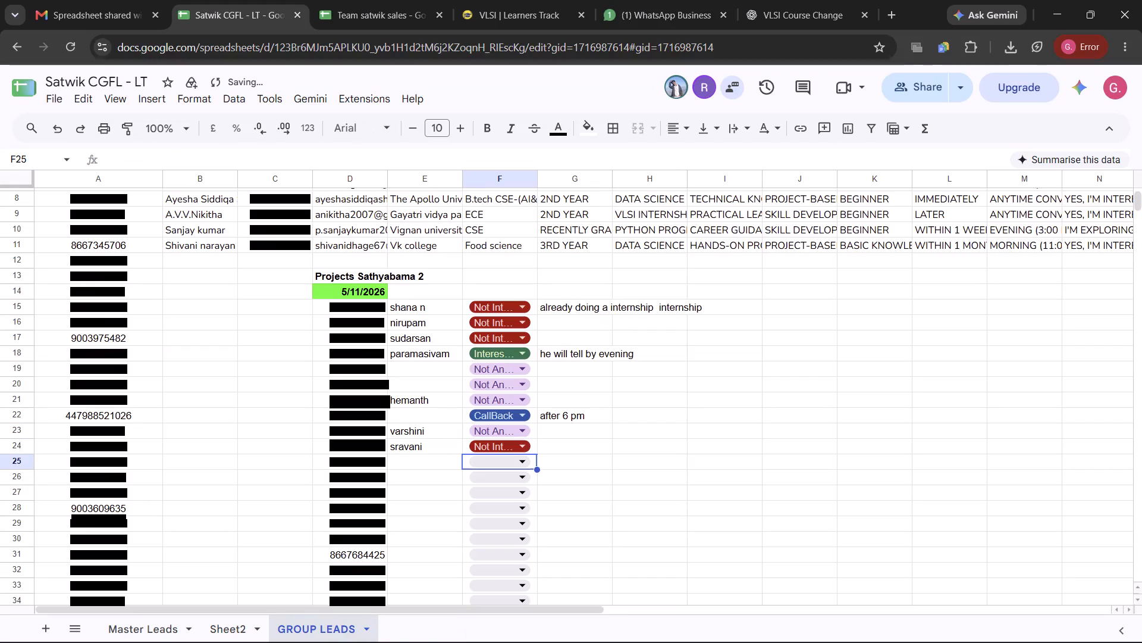
Enter the remark "he isalready" beside sravani's call status in row 24.
key("Up")
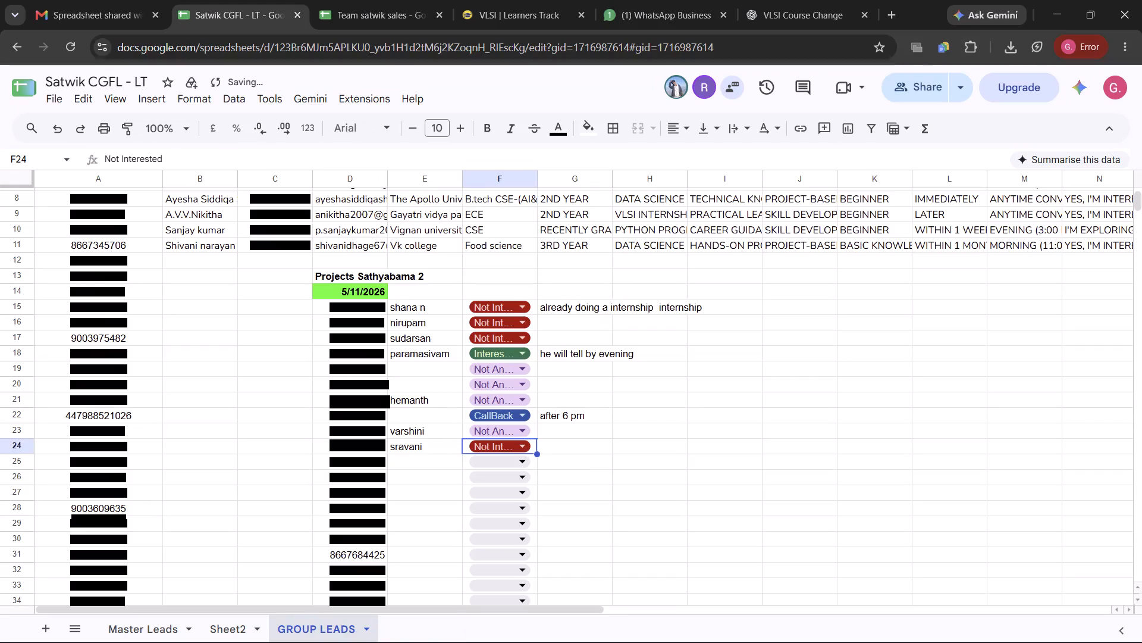
key("Right")
type("he")
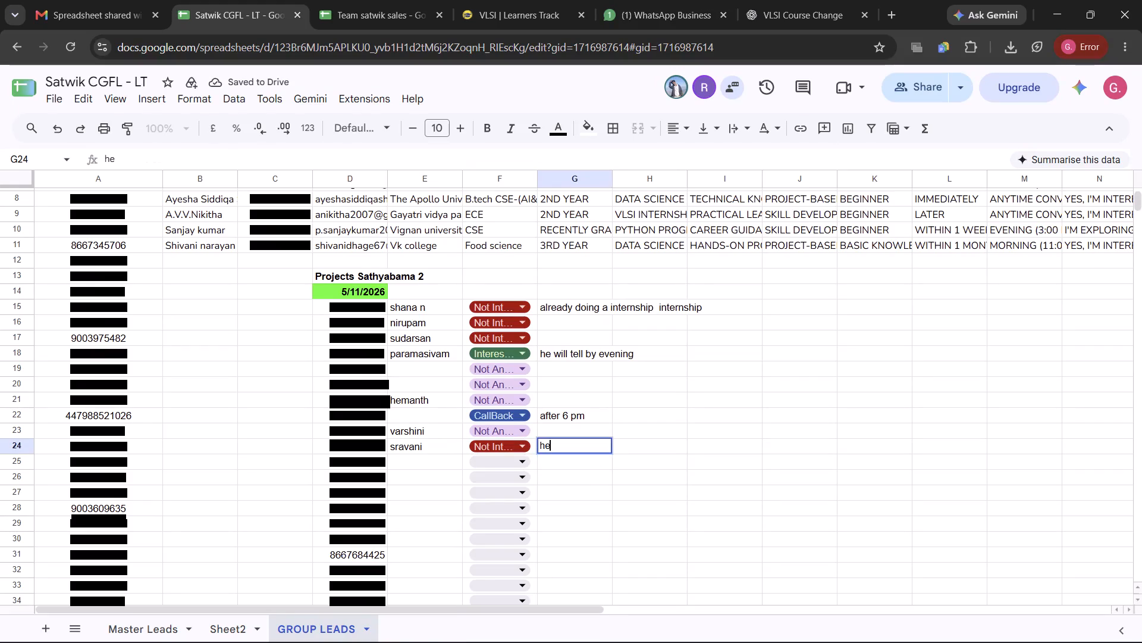
key("space")
type("is")
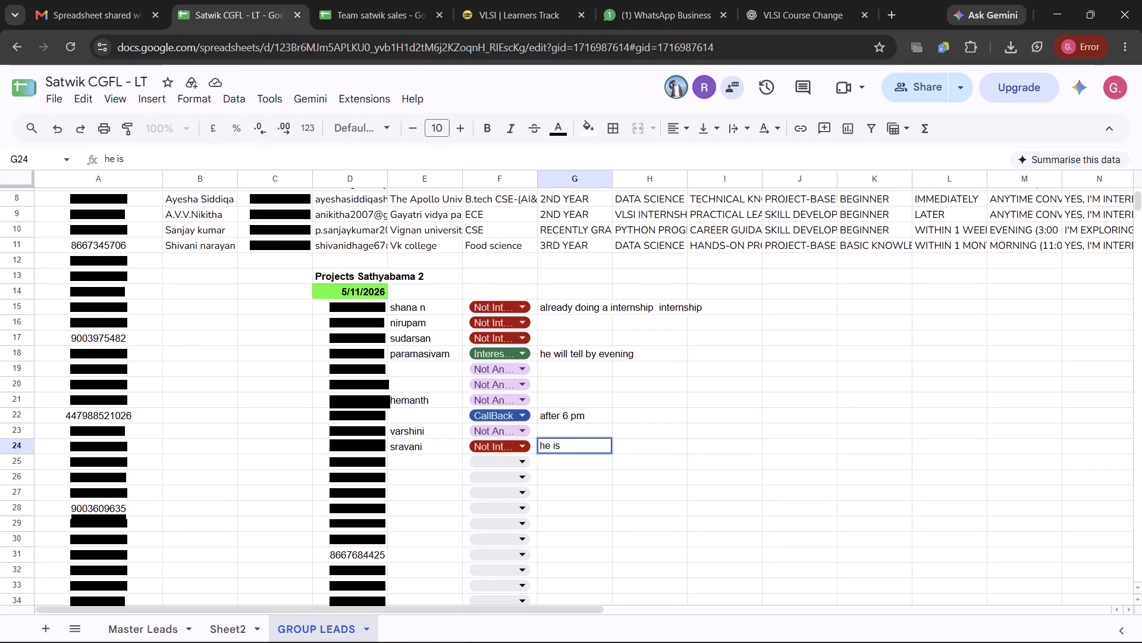
type("already")
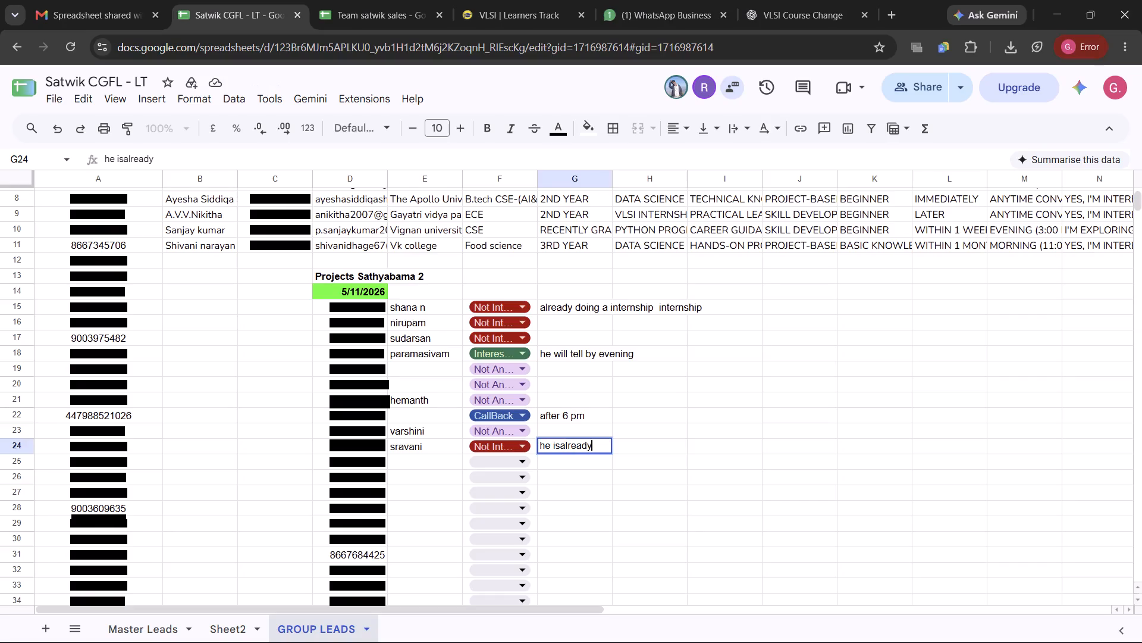
key("Left")
key("Left")
key("Left")
key("Right")
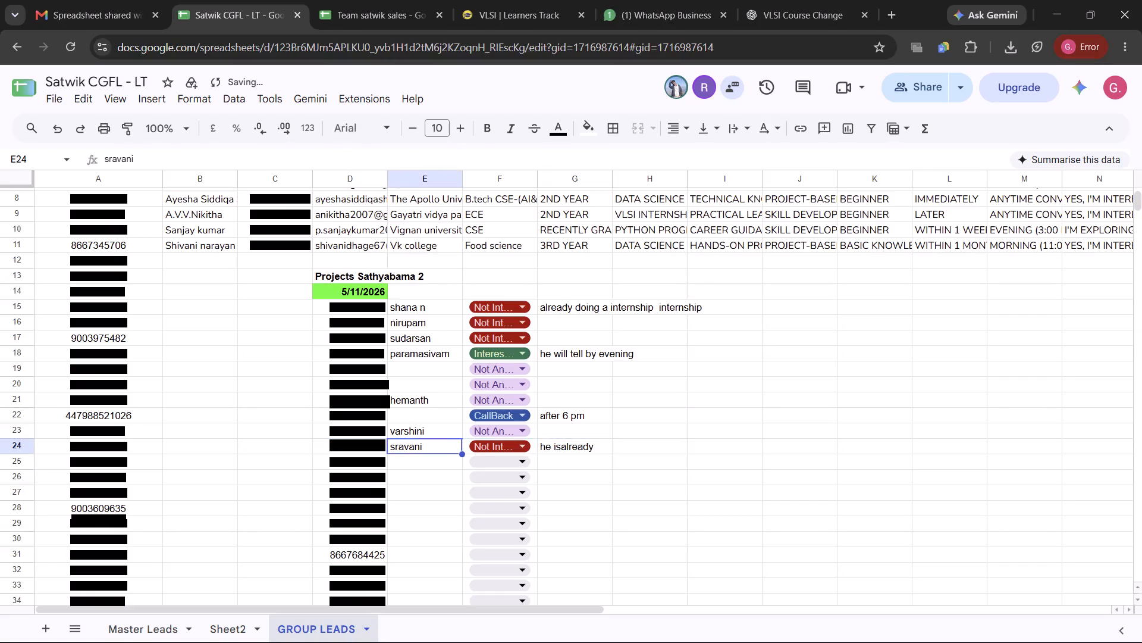
Insert the missing space in the row 24 remark so that it reads "he is already".
key("Right")
key("Right")
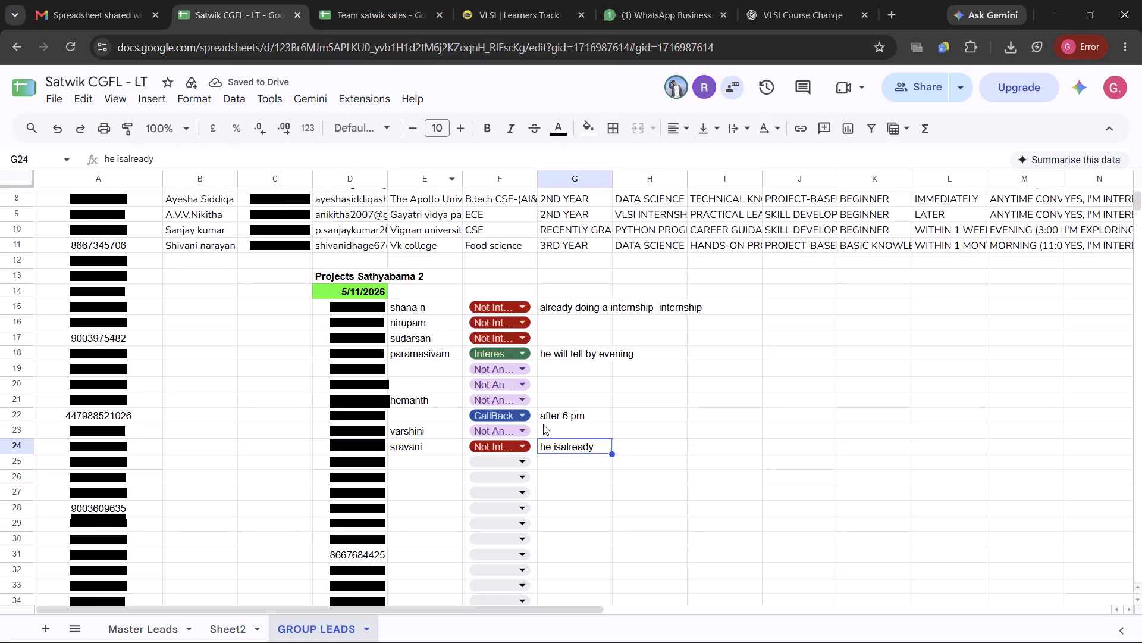
left_click(562, 448)
double_click(562, 448)
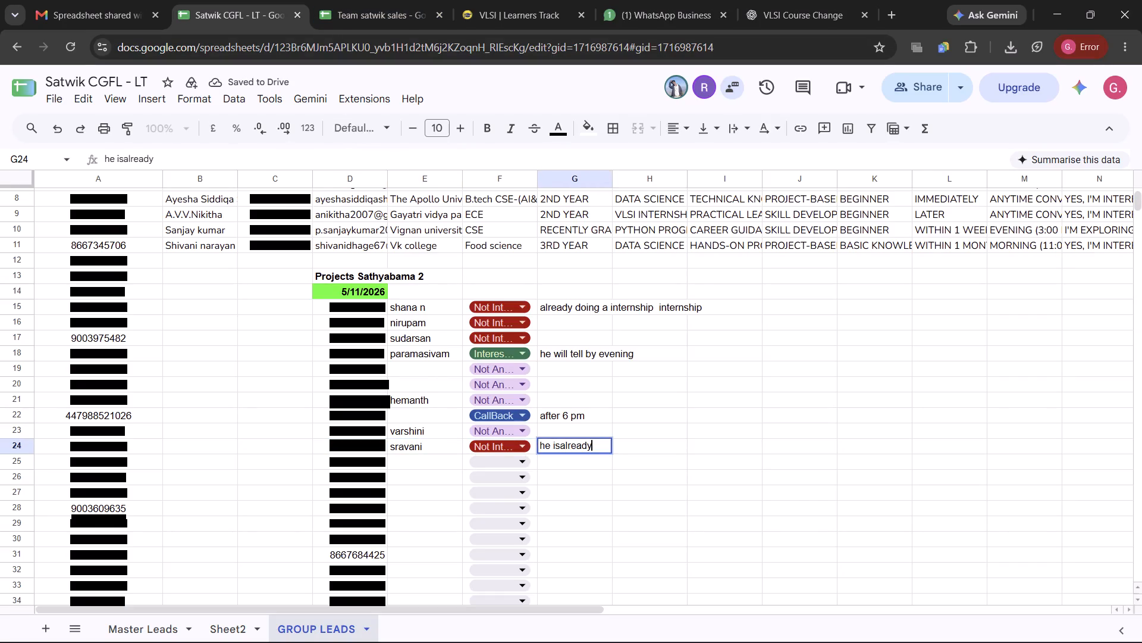
key("Left")
key("Left")
key("Left")
key("Left")
key("Left")
key("Left")
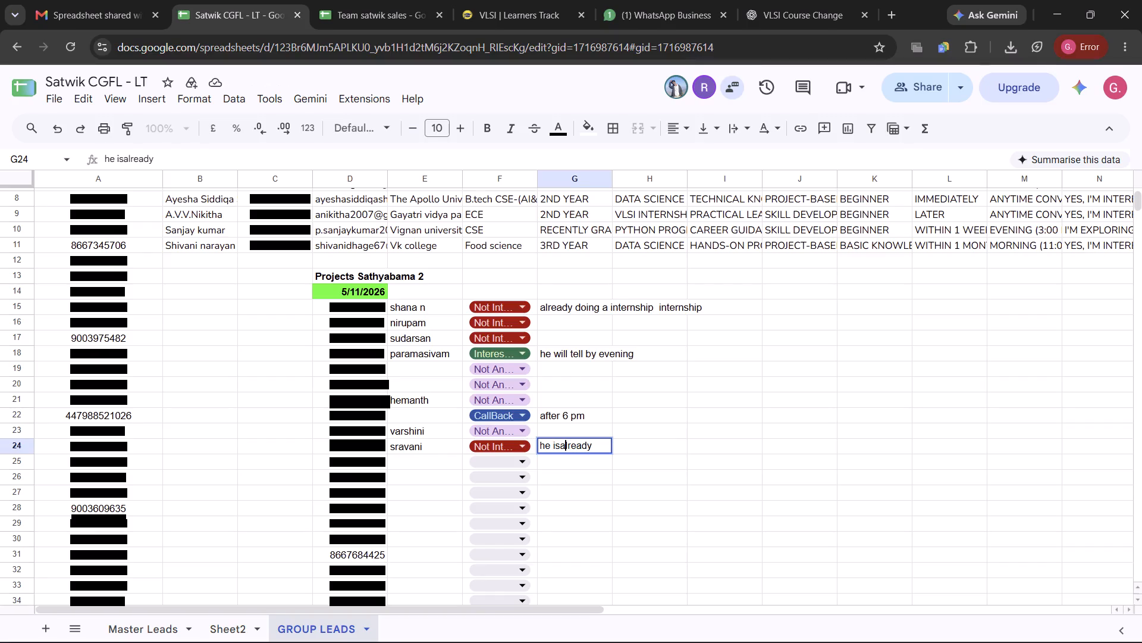
key("Left")
key("space")
Extend the row 24 remark with "doing another" after "he is already".
key("Right")
key("Right")
key("Right")
key("Right")
key("Right")
key("Right")
key("Right")
key("Right")
key("space")
type("doing another")
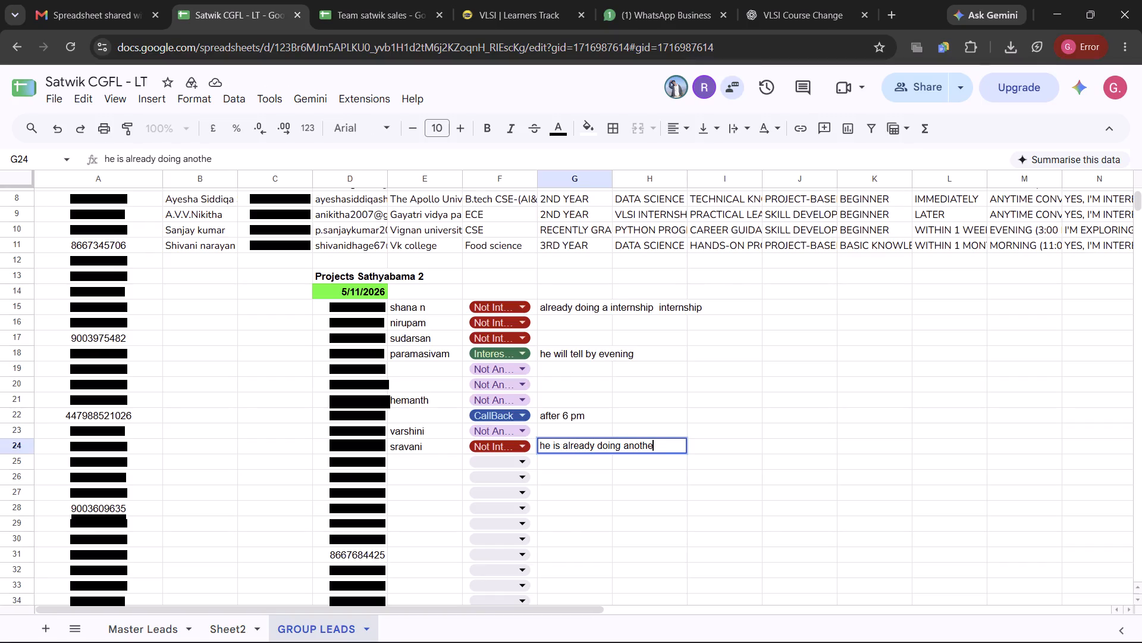
key("space")
key("Return")
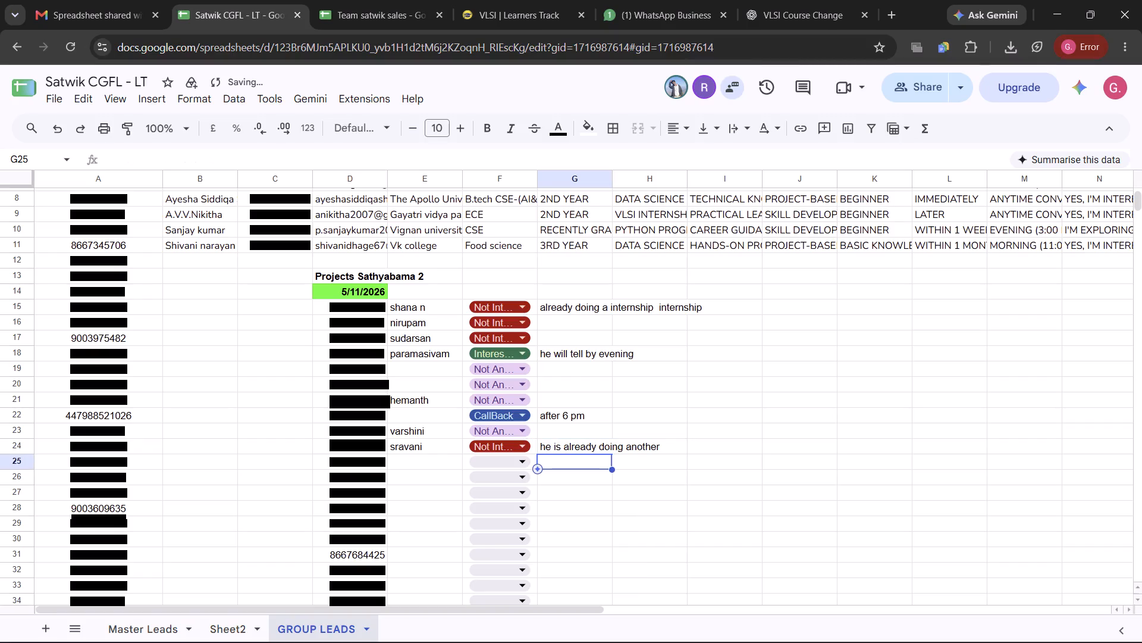
Enter the name "supraja" beside the row 25 phone number in the Projects Sathyabama 2 list.
key("Left")
key("Left")
key("Left")
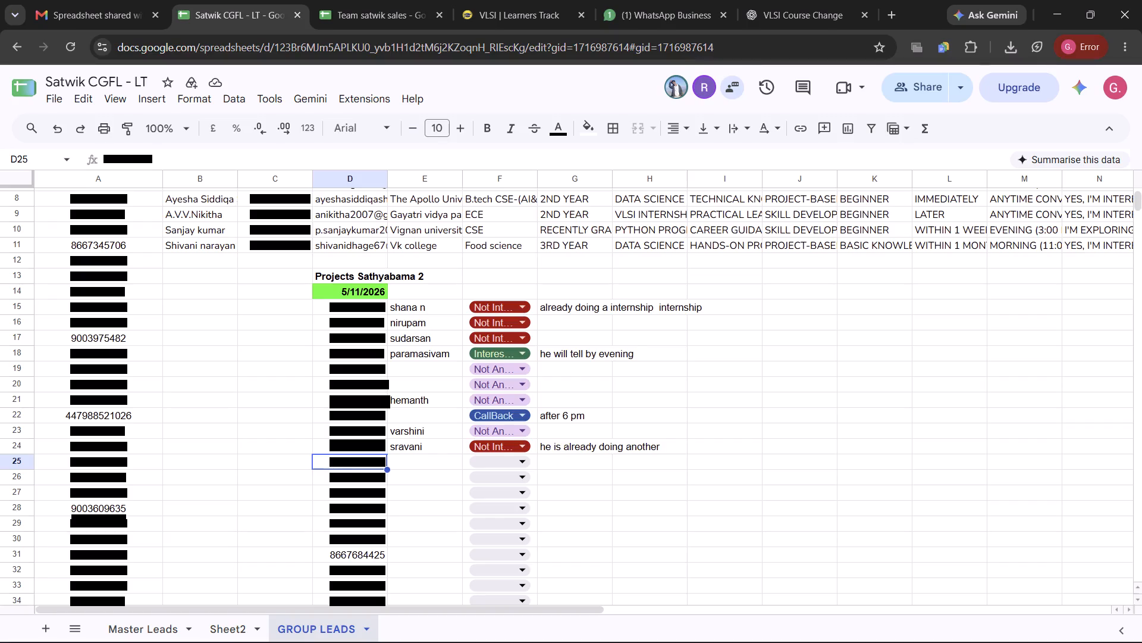
key("Right")
key("s")
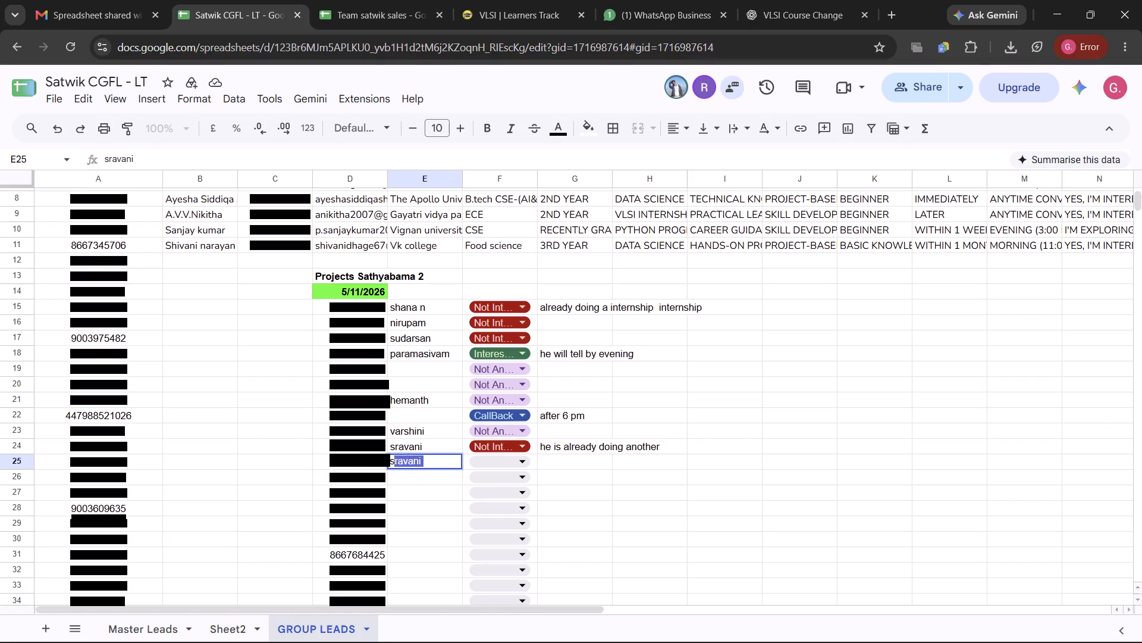
type("upraja")
key("space")
key("Return")
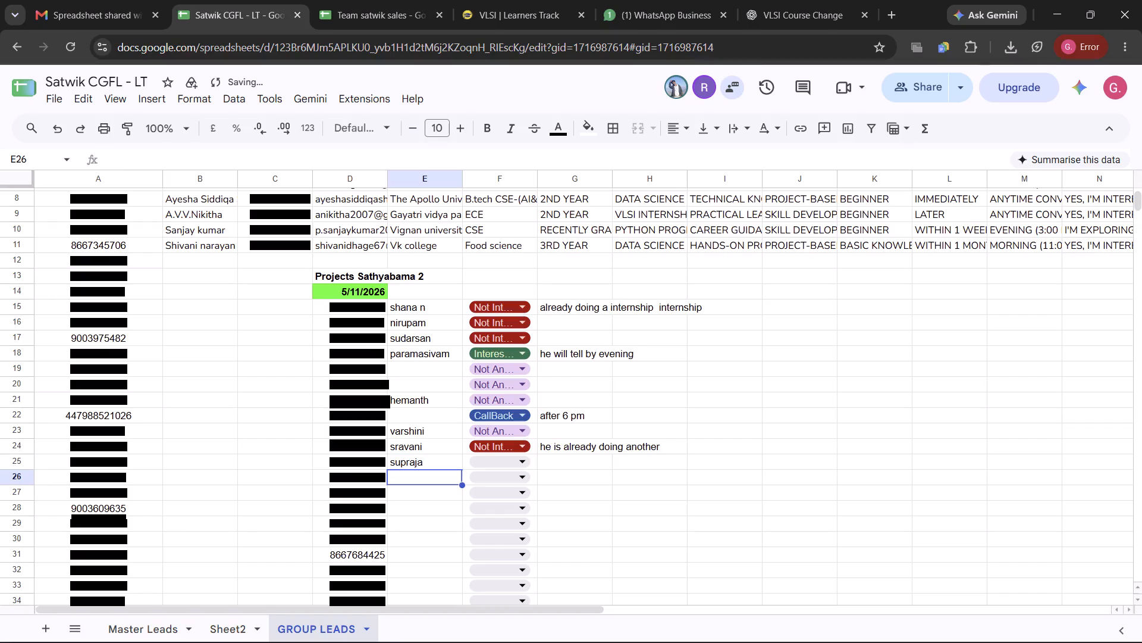
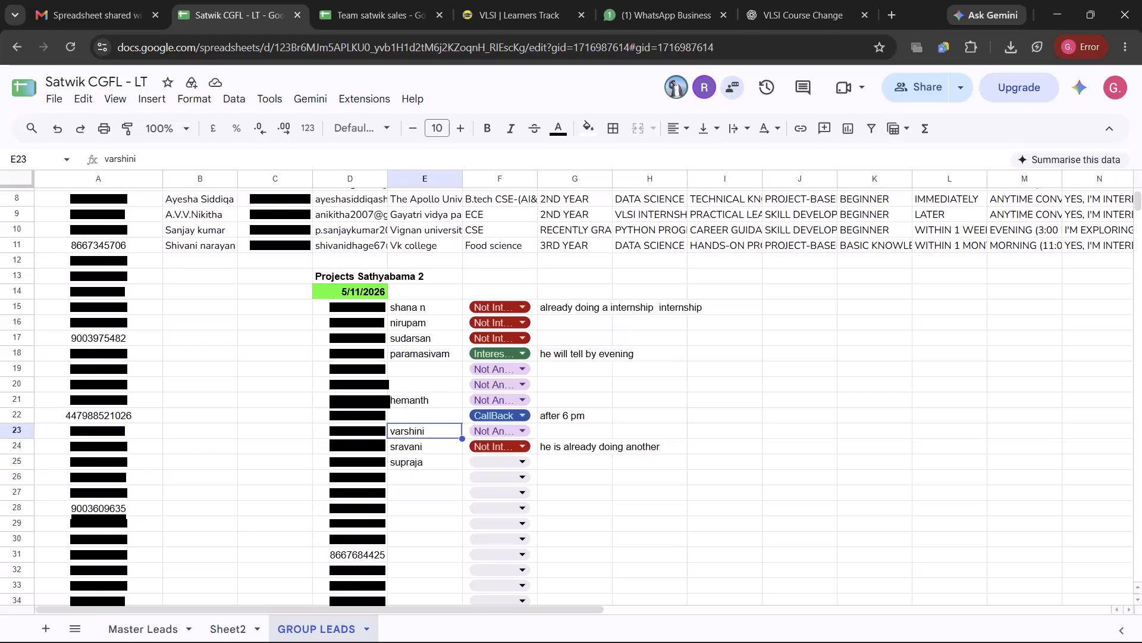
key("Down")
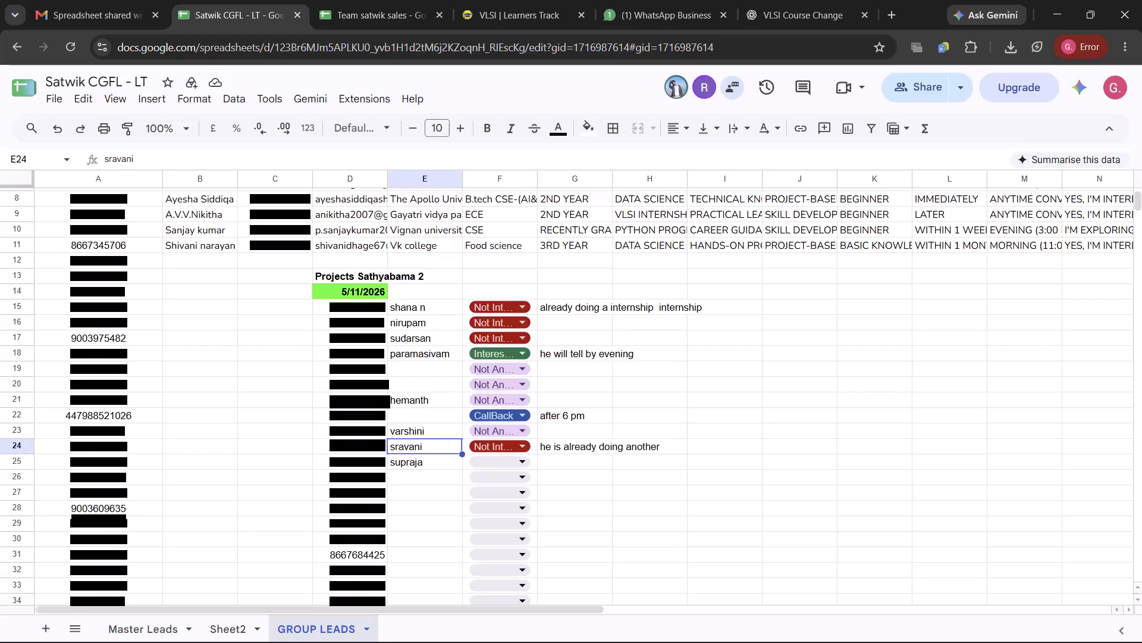
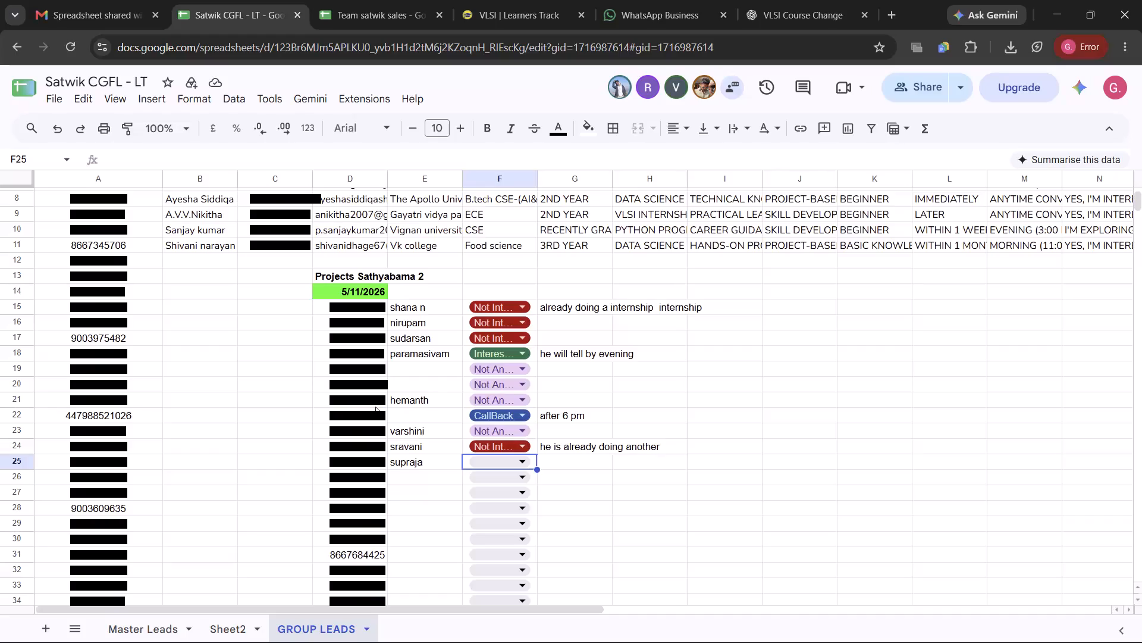
Set the status of the row 25 lead to Not Interested.
key("space")
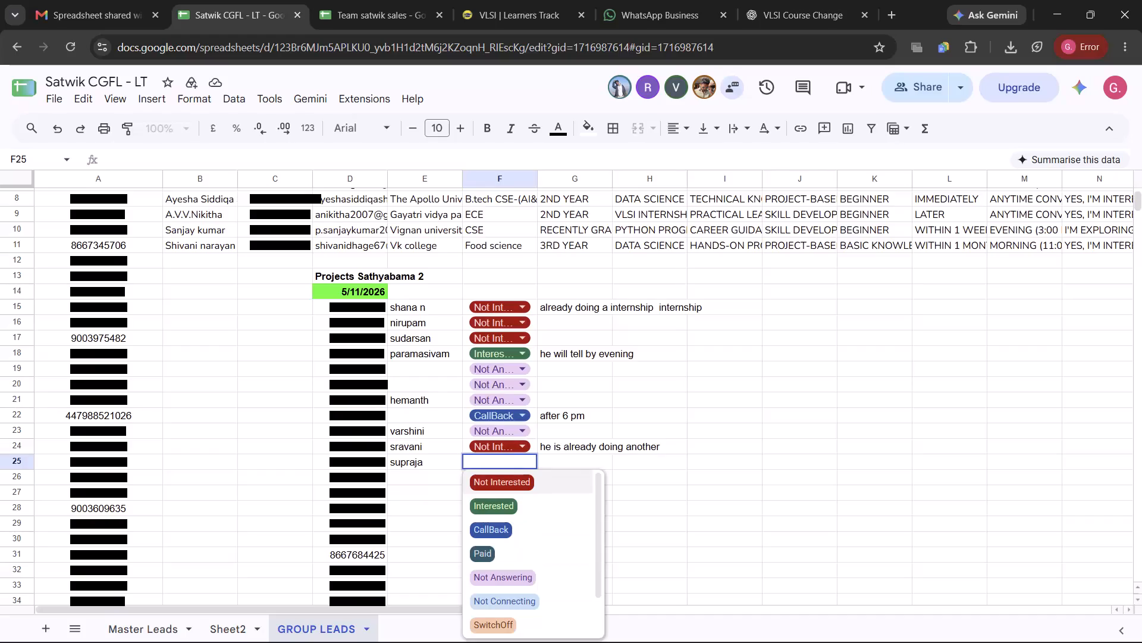
key("Return")
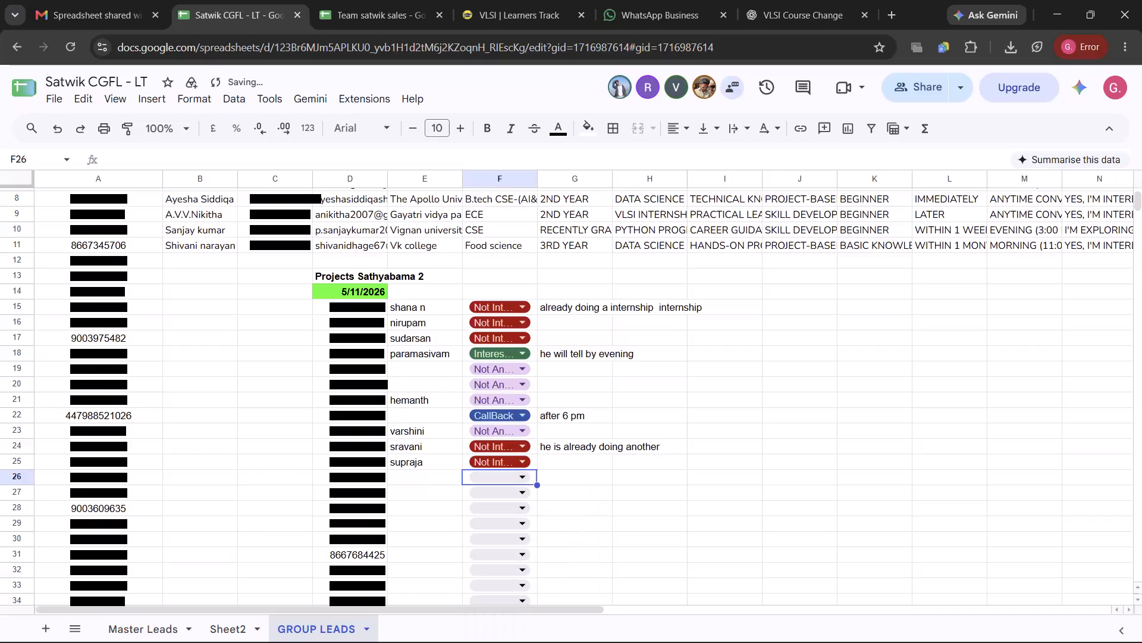
Enter the remark "already in another internship" beside the row 25 lead's status.
key("Up")
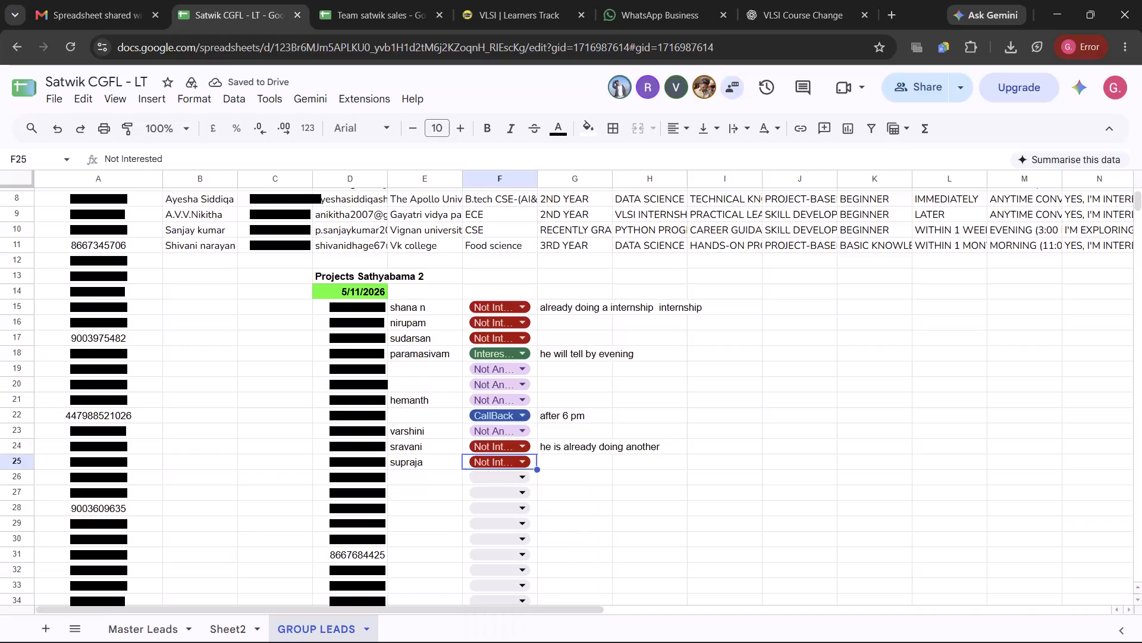
key("Right")
type("already")
key("space")
type("in intwr")
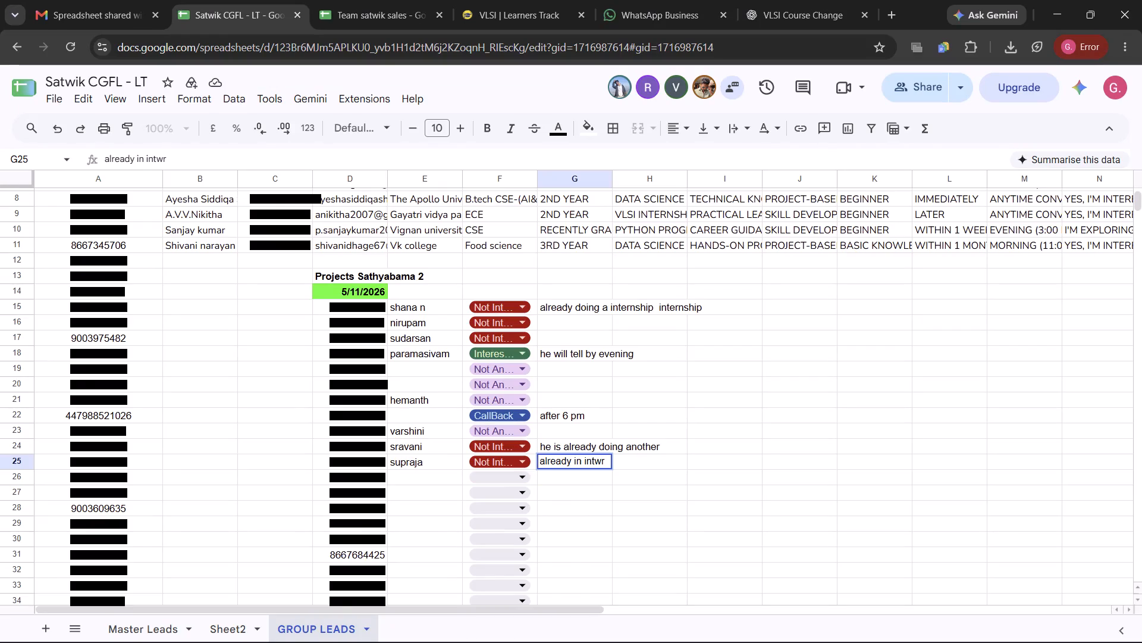
key("BackSpace")
key("BackSpace")
key("BackSpace")
key("BackSpace")
key("BackSpace")
type("anotheri")
key("BackSpace")
key("space")
type("internship")
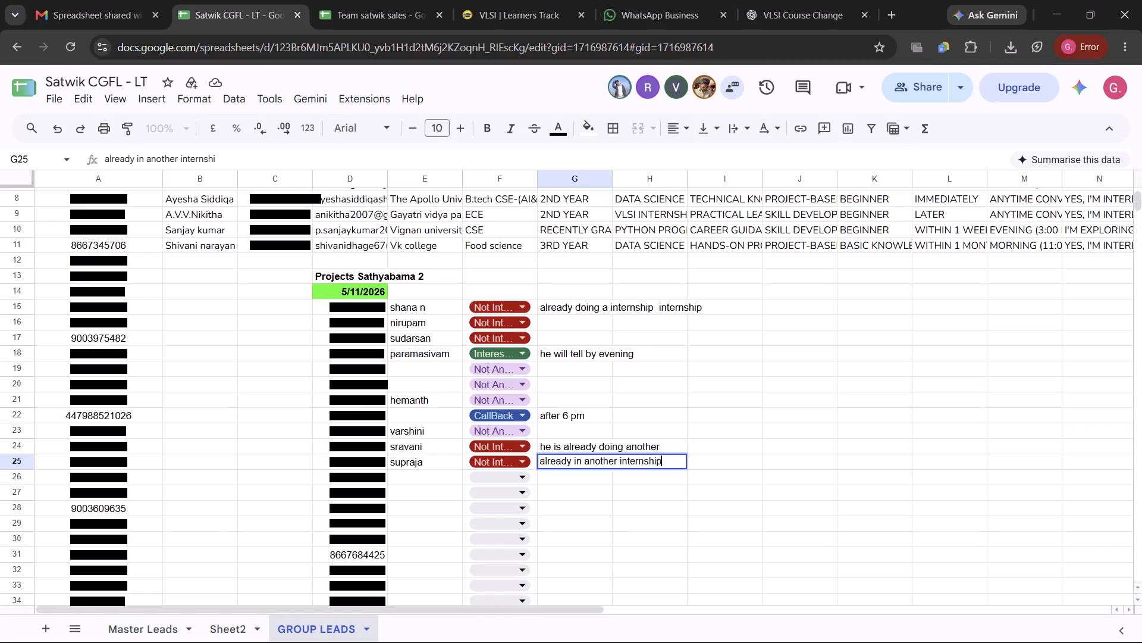
key("space")
key("Return")
Select the next lead's phone number in cell D26.
key("Return")
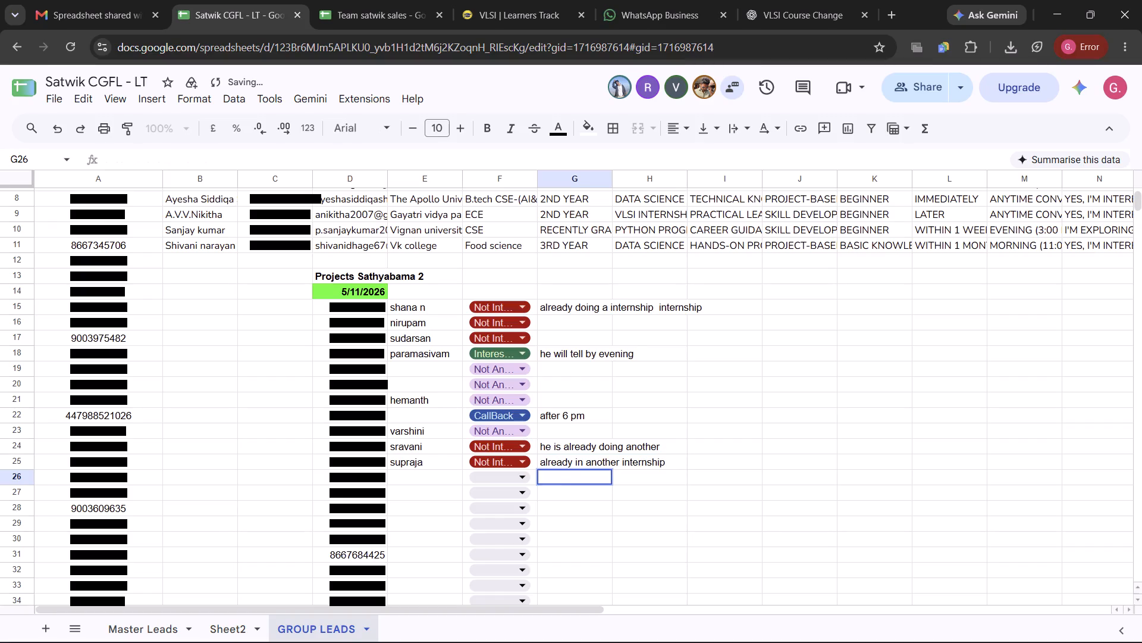
key("Left")
key("Left")
key("Left")
key("Left")
key("Left")
key("Return")
key("Up")
key("Left")
key("Left")
key("Left")
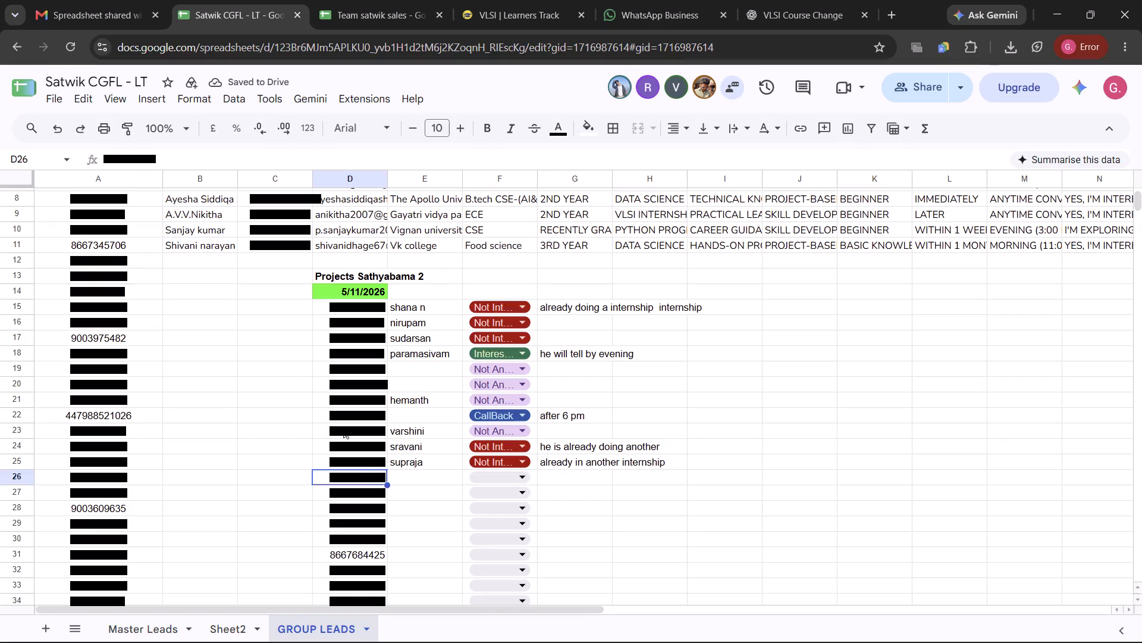
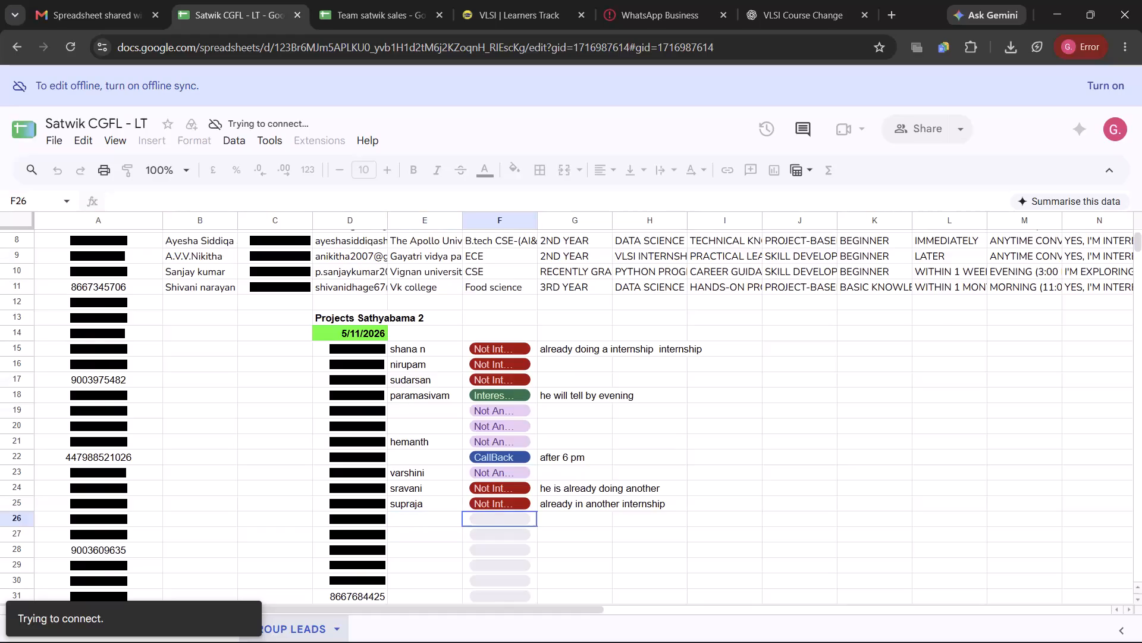
Reload the Satwik CGFL - LT spreadsheet to restore its connection.
key("ctrl+r")
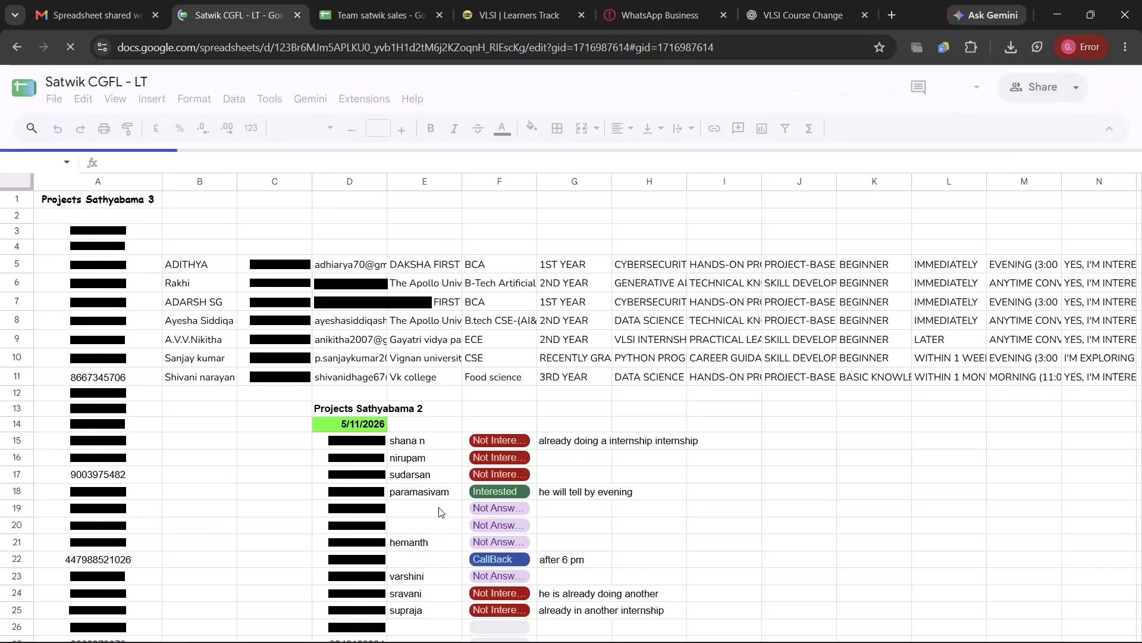
Set the status of the row 26 lead to Not Answering in the Projects Sathyabama 2 list.
scroll(438, 507, "down", 3)
left_click(490, 382)
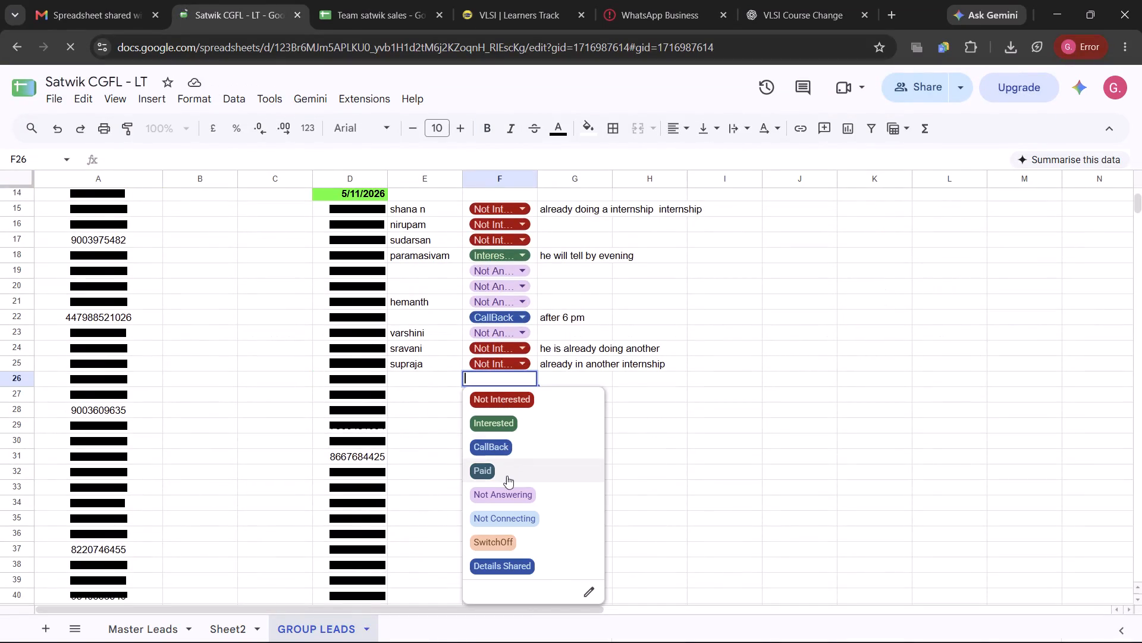
left_click(506, 502)
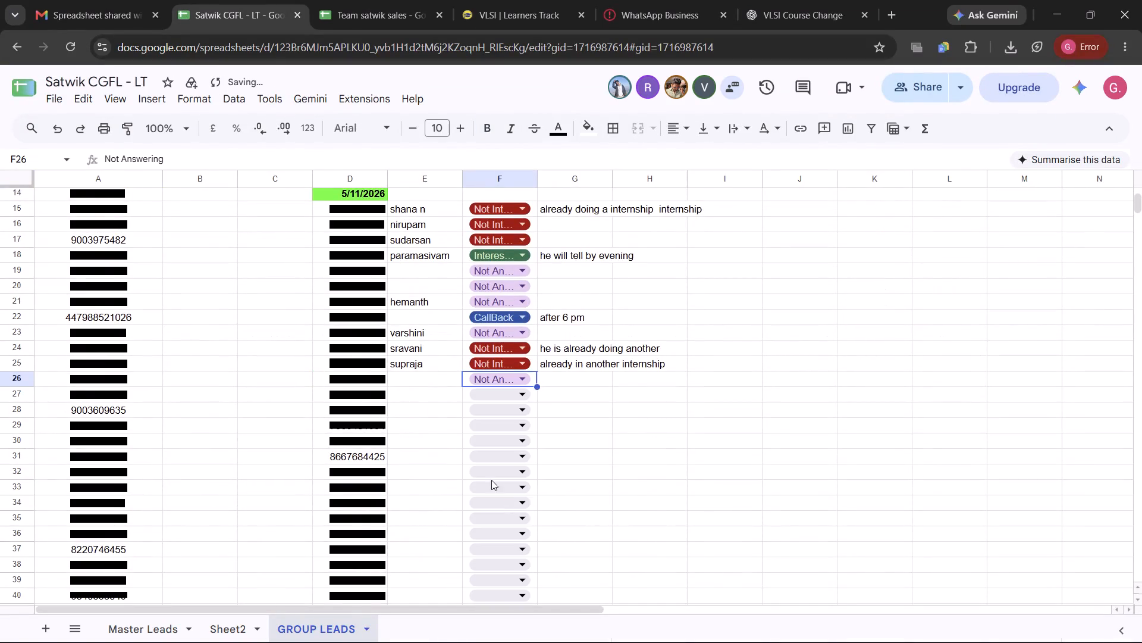
Select the next lead's phone number in cell D27.
left_click_drag(417, 388, 368, 394)
left_click(368, 394)
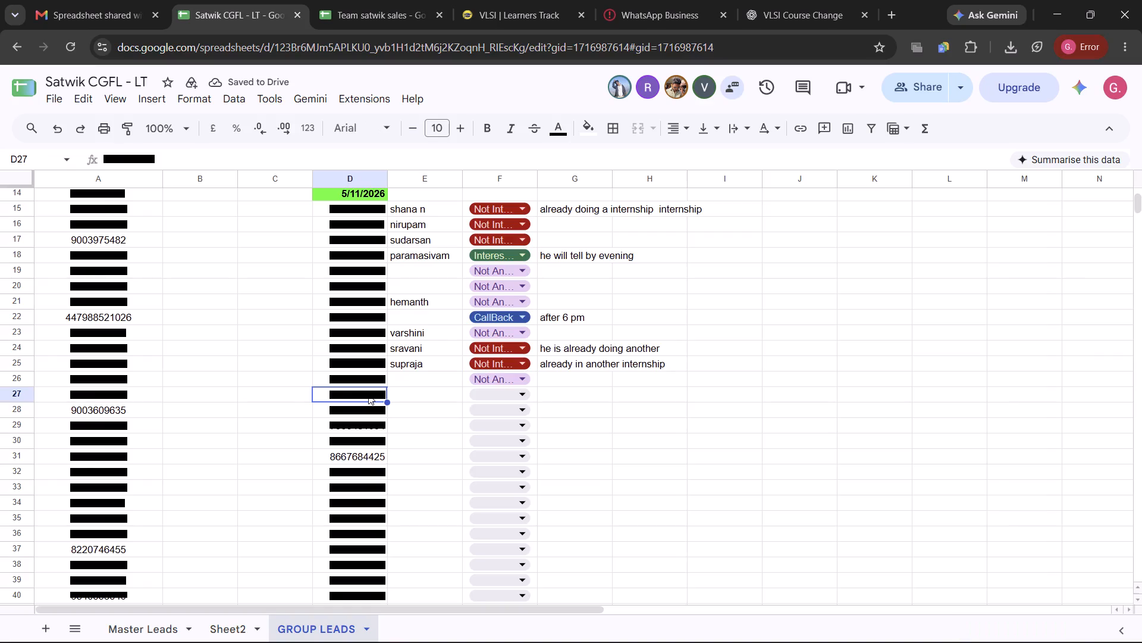
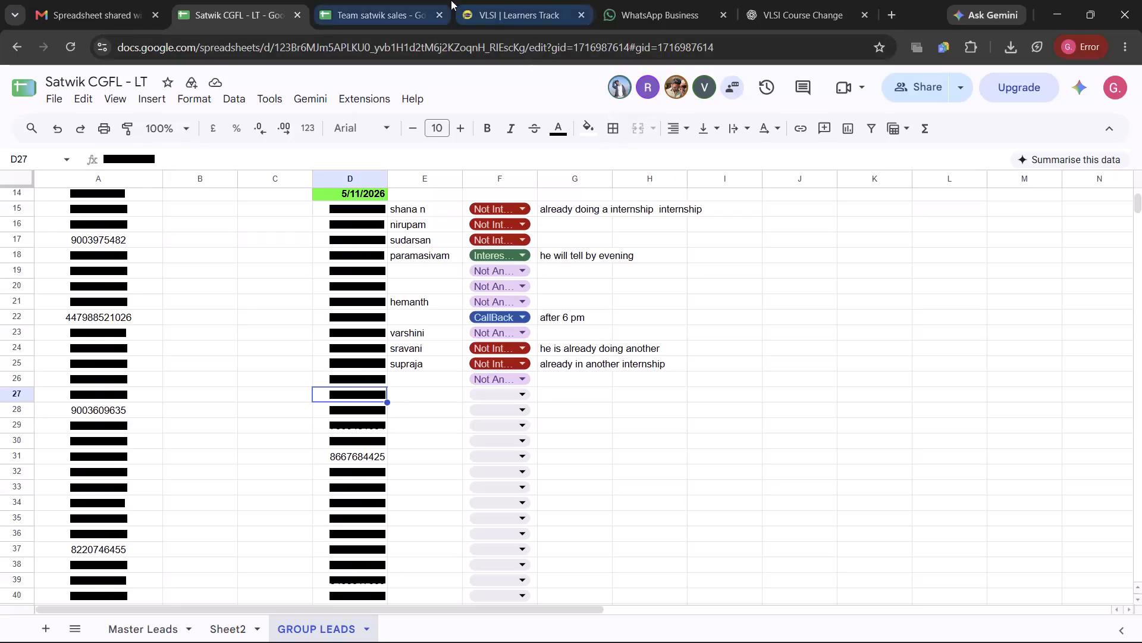
Switch to the VLSI course page on the Learners Track website.
left_click(518, 1)
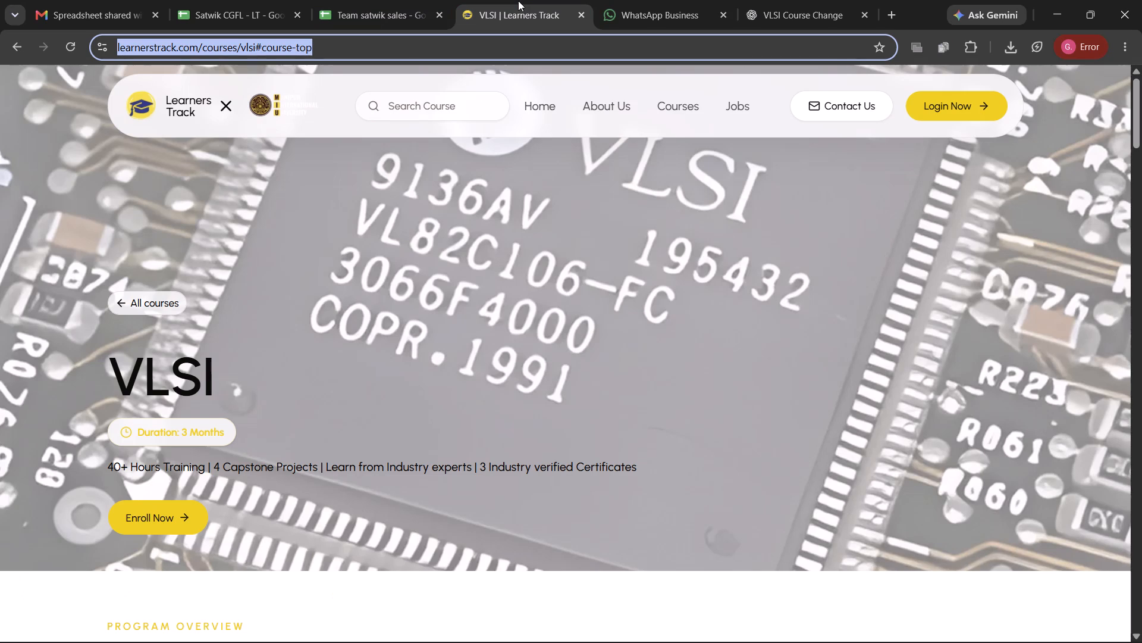